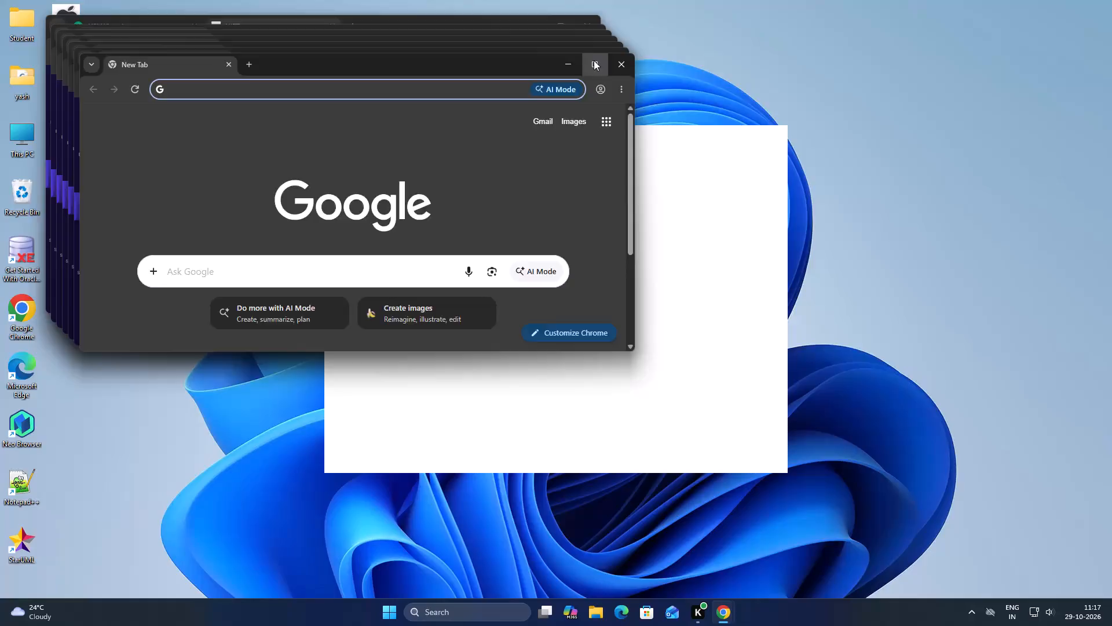
Search Google for "word" in a maximized browser window and open the Microsoft Word for the Web result.
click(592, 37)
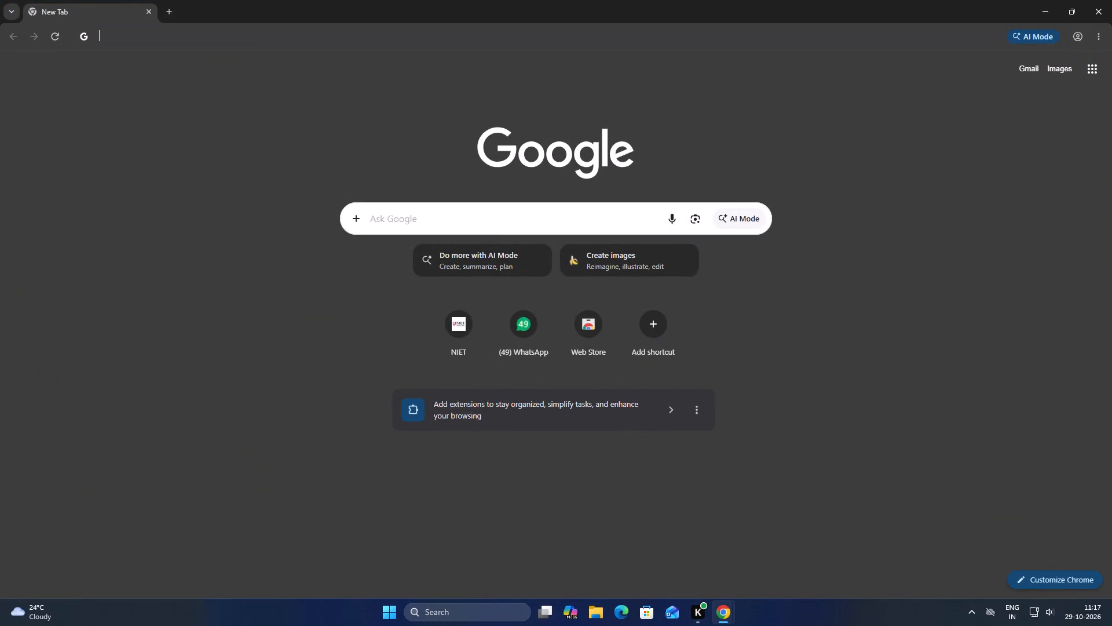
text(word)
key(Return)
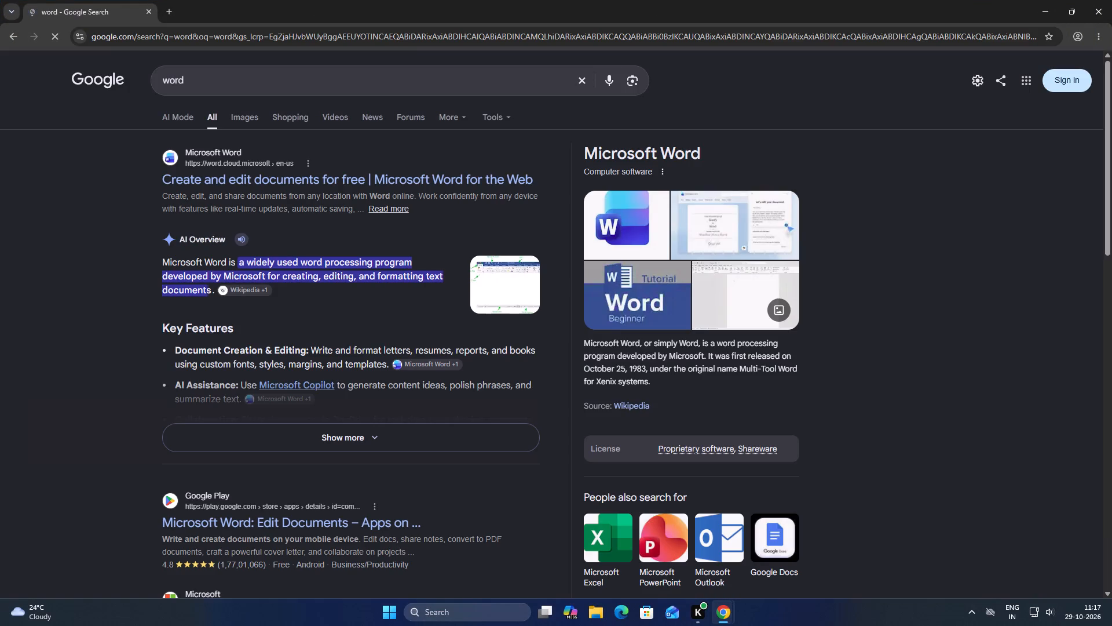
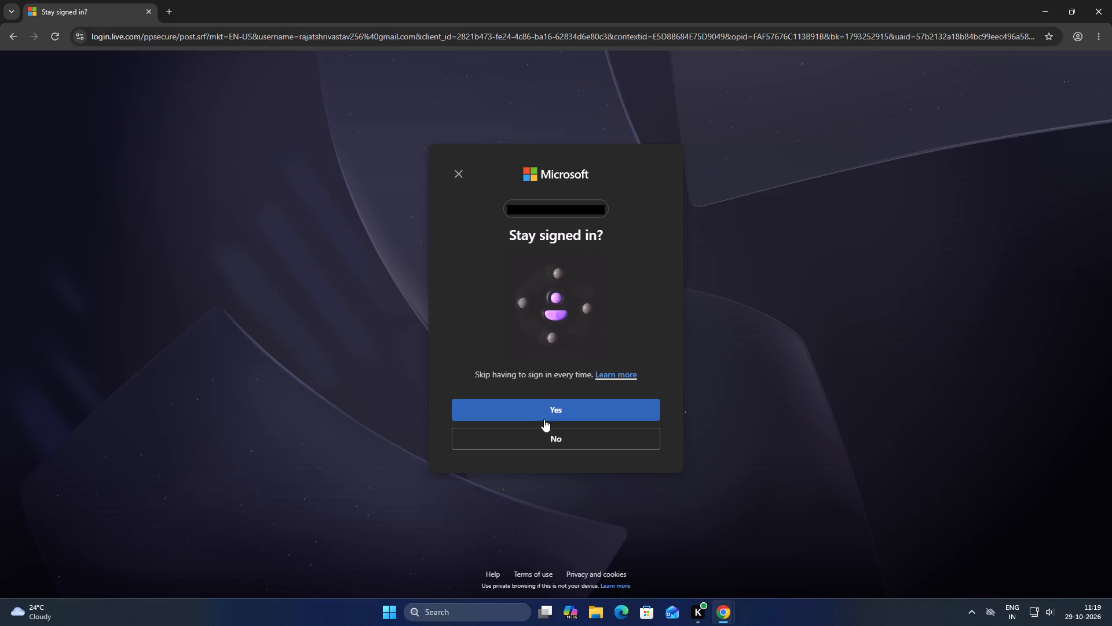
click(554, 435)
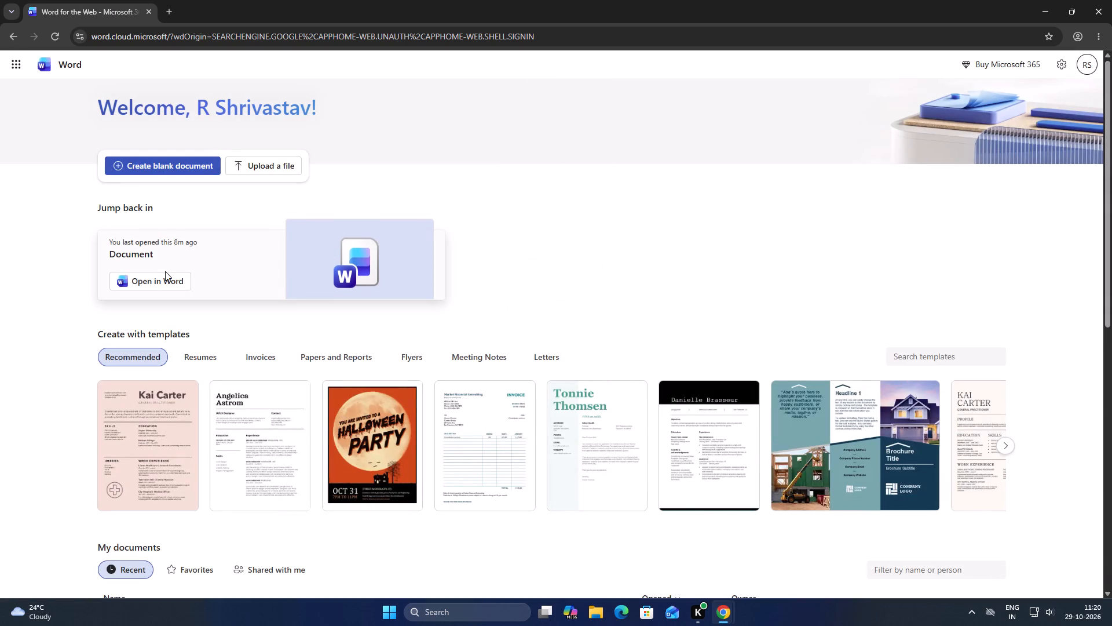
Open the most recently used file, Document, in Word.
click(173, 286)
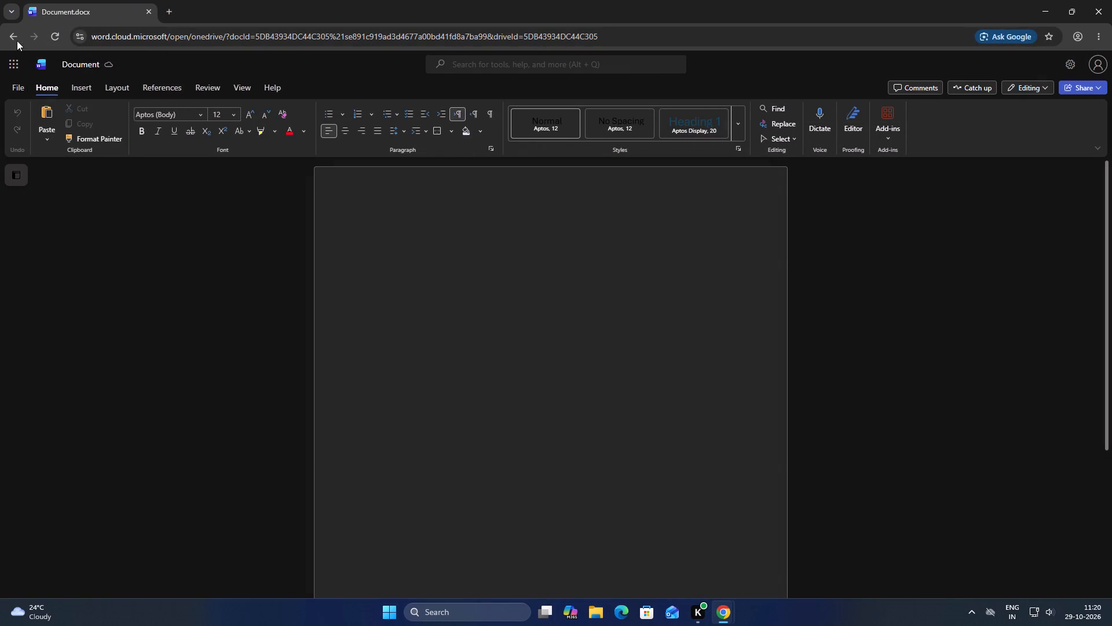
Open HPC_Final_report.docx from the recently opened files.
click(27, 88)
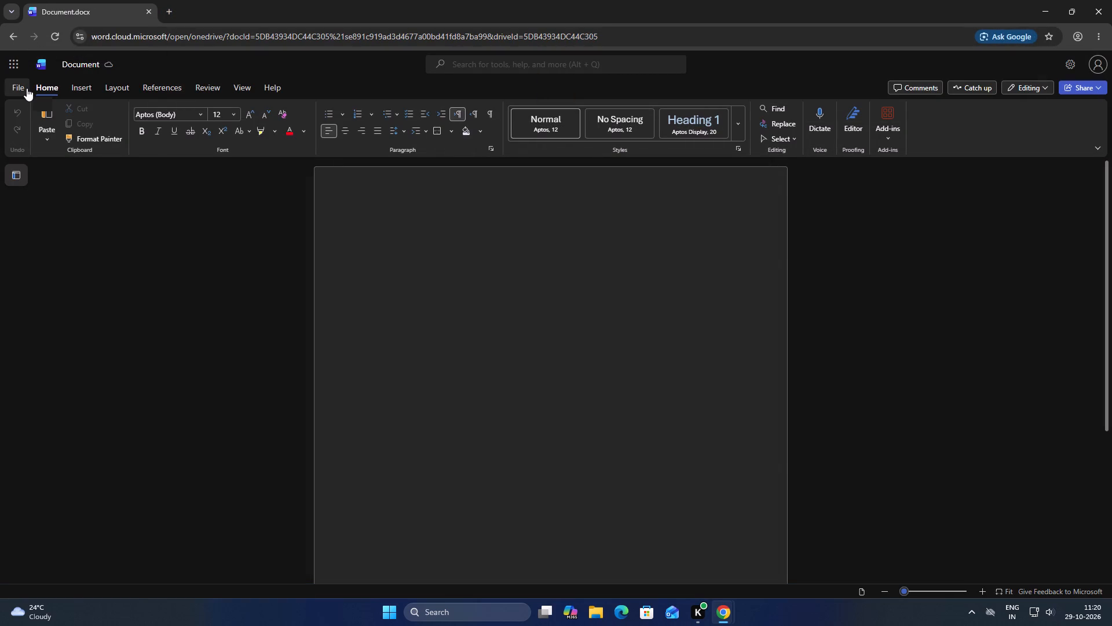
click(48, 143)
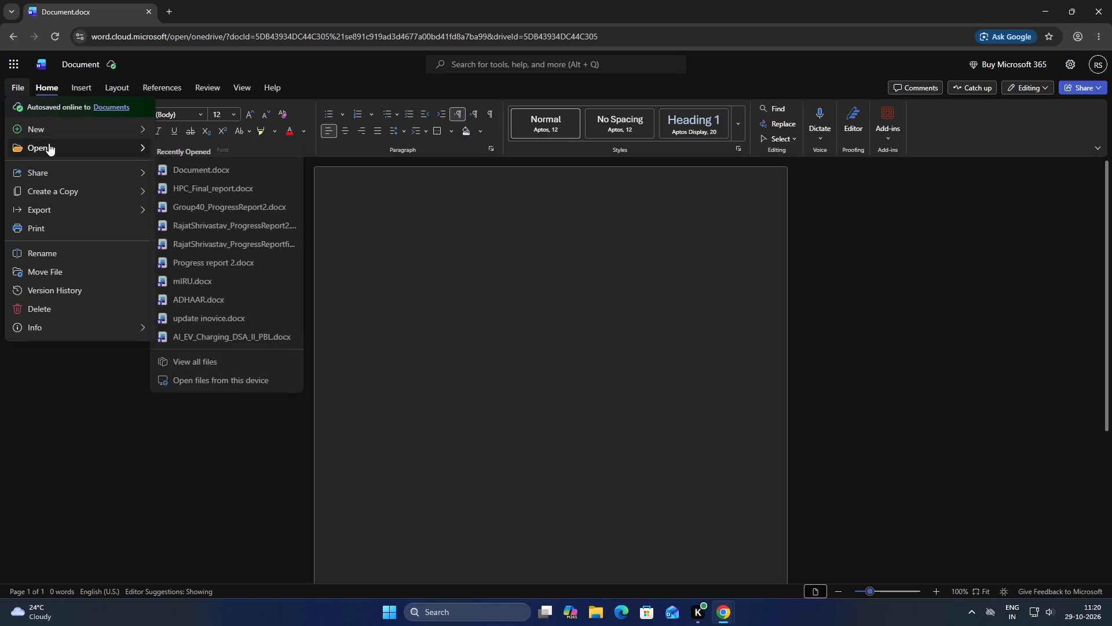
click(71, 145)
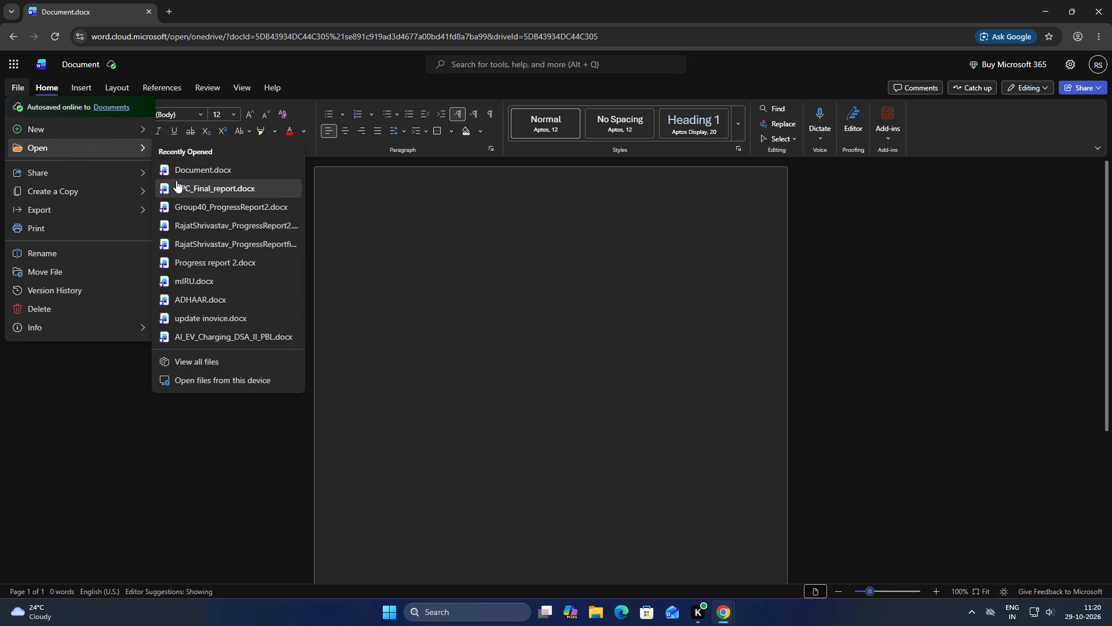
click(177, 181)
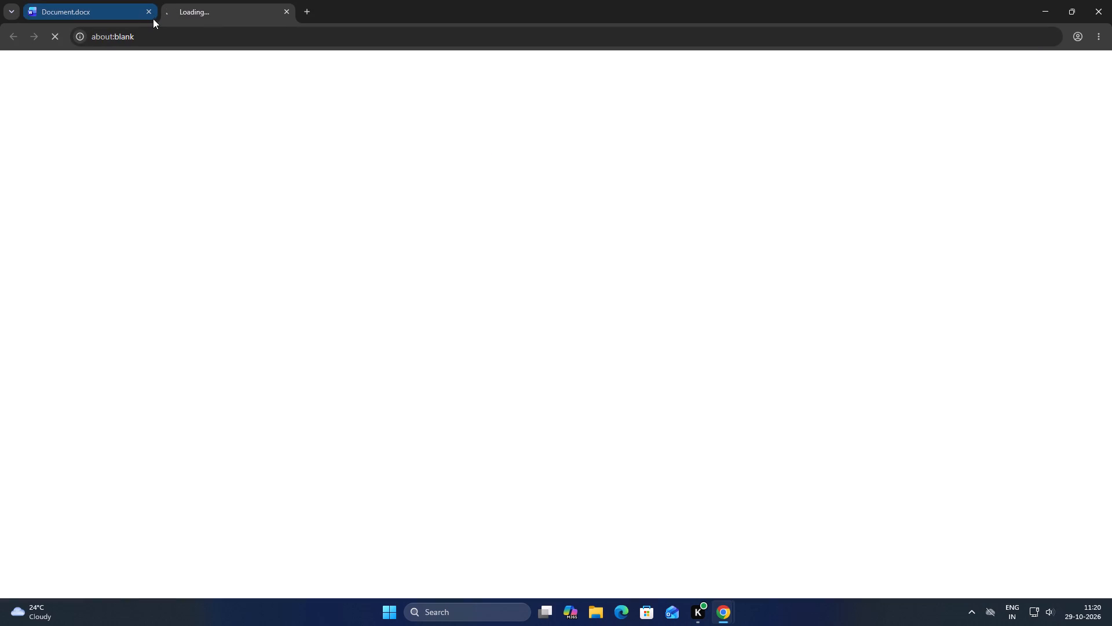
Separate HPC_Final_report into its own browser window and arrange it side by side with the blank Document window.
drag(191, 6, 271, 41)
drag(378, 48, 508, 32)
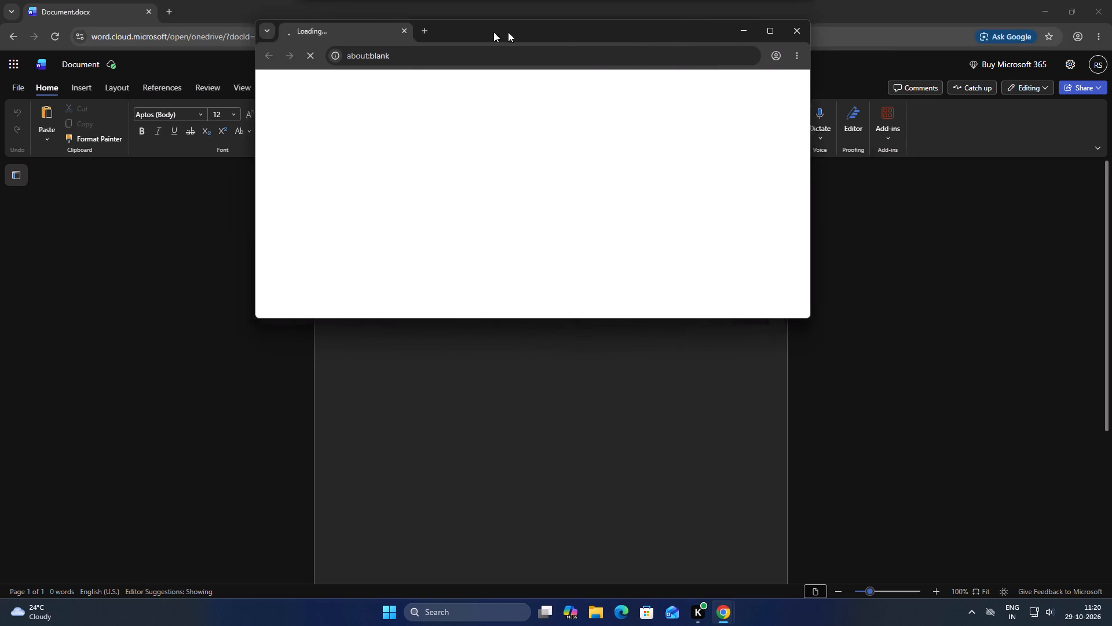
drag(508, 32, 730, 17)
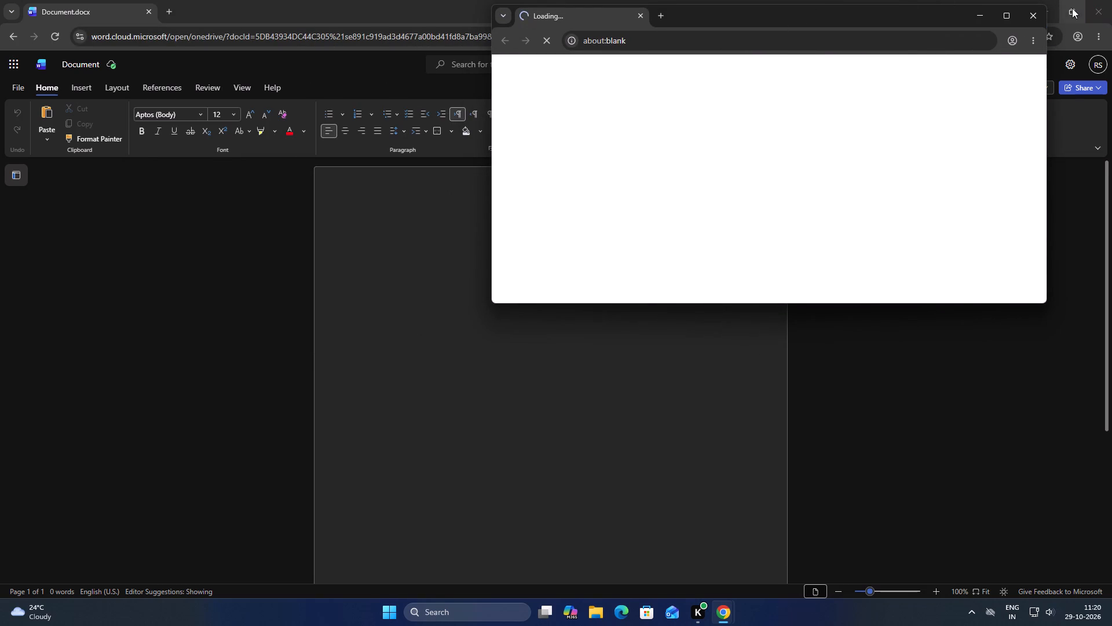
click(996, 90)
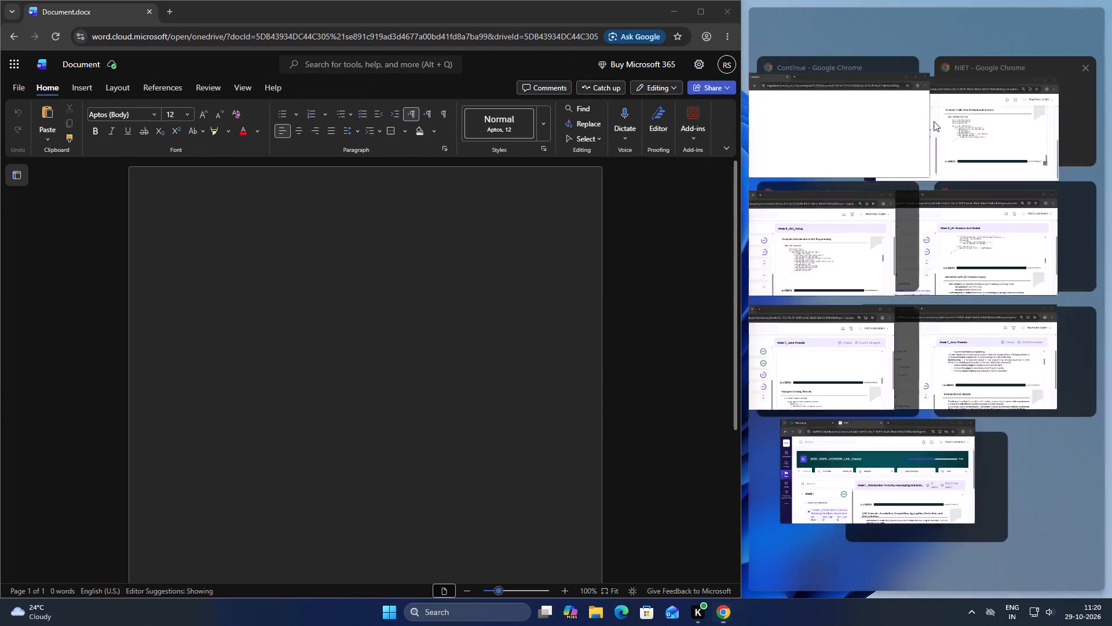
click(892, 134)
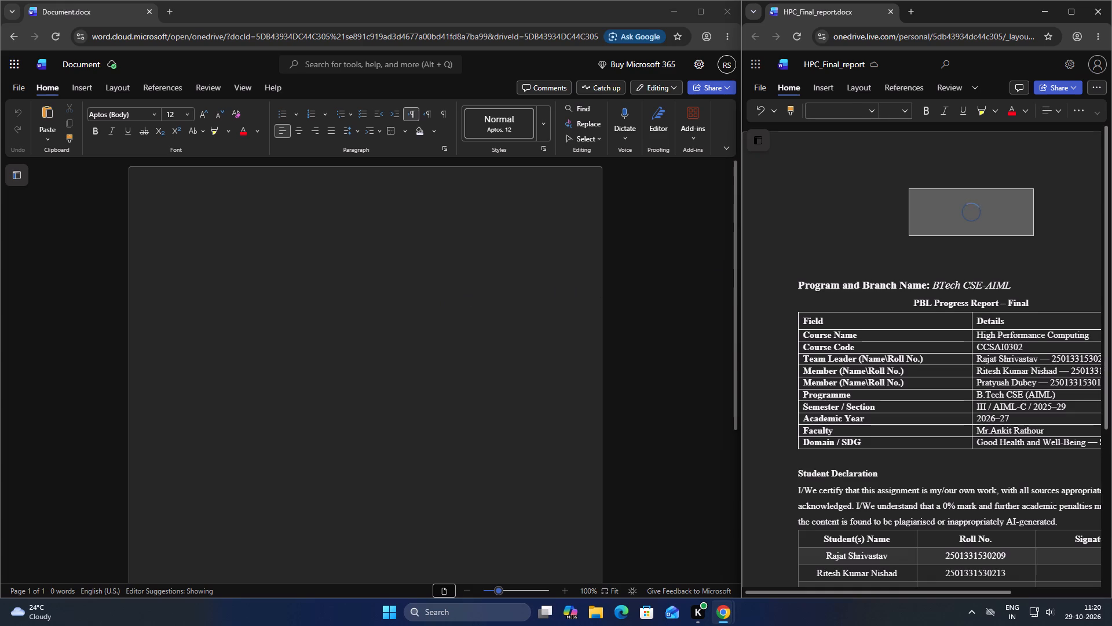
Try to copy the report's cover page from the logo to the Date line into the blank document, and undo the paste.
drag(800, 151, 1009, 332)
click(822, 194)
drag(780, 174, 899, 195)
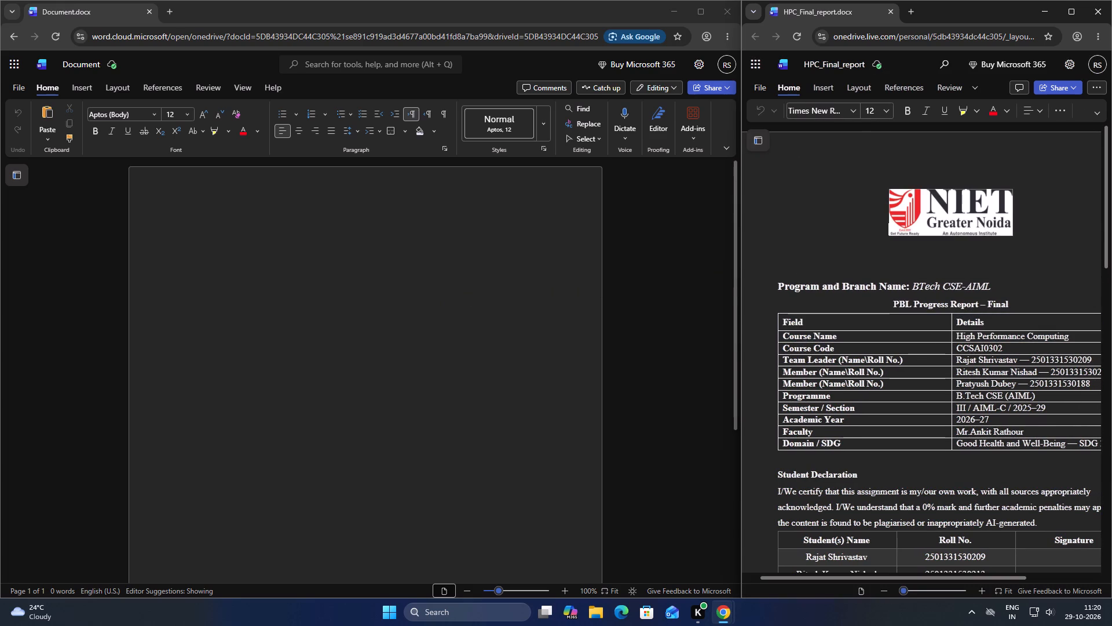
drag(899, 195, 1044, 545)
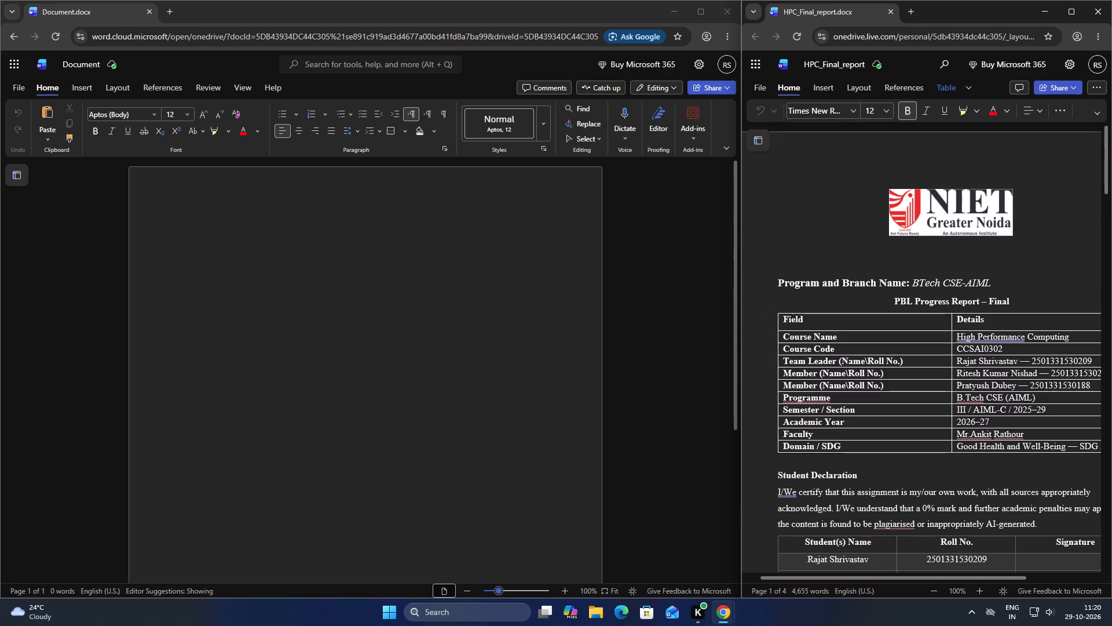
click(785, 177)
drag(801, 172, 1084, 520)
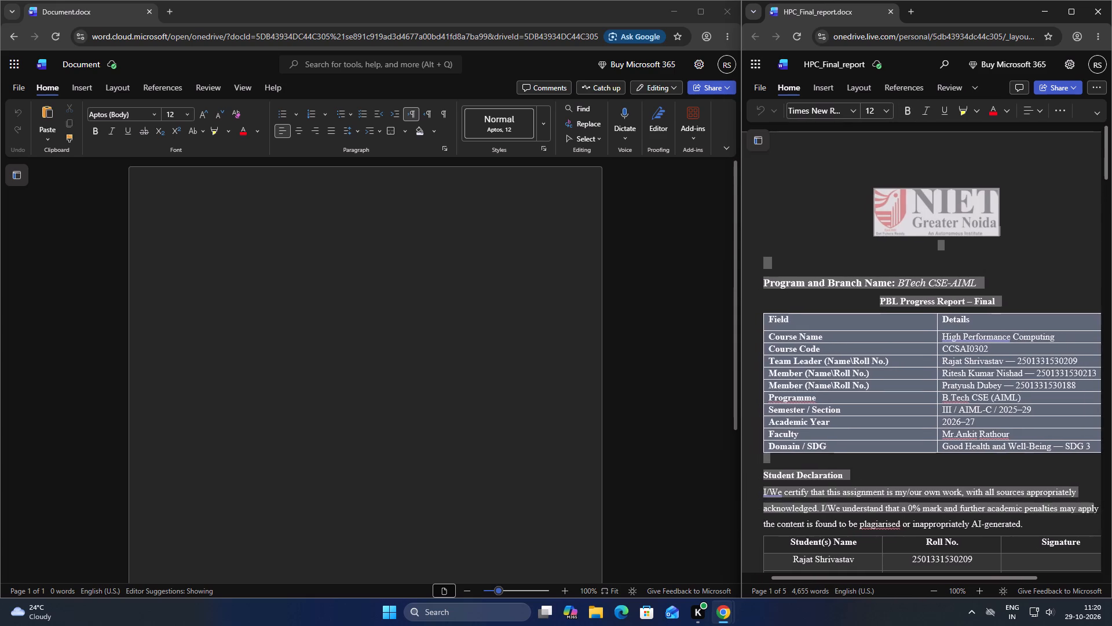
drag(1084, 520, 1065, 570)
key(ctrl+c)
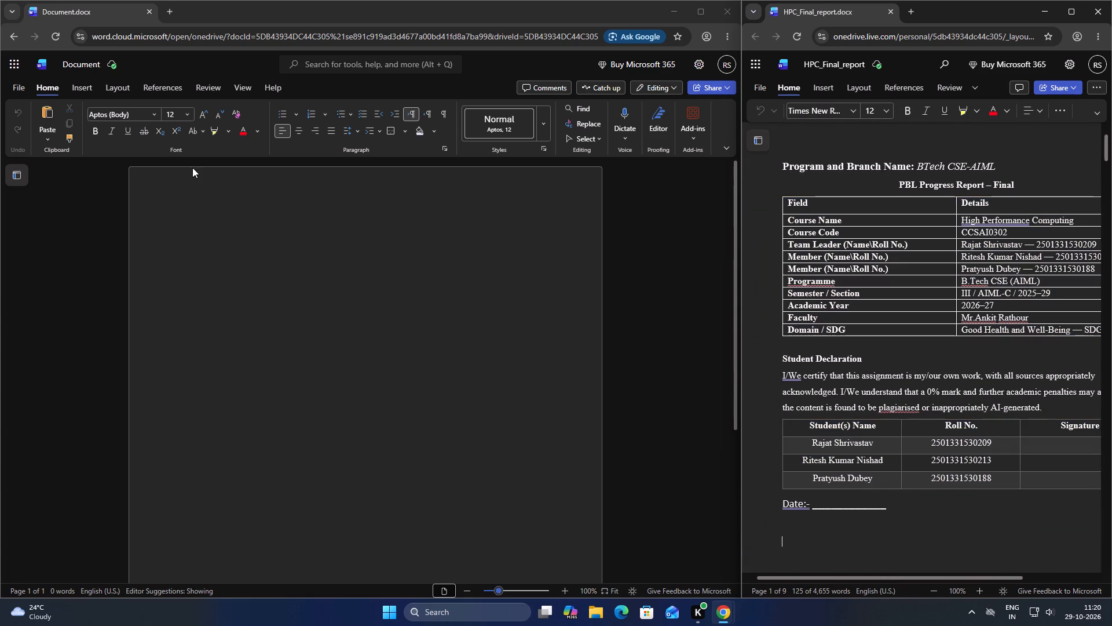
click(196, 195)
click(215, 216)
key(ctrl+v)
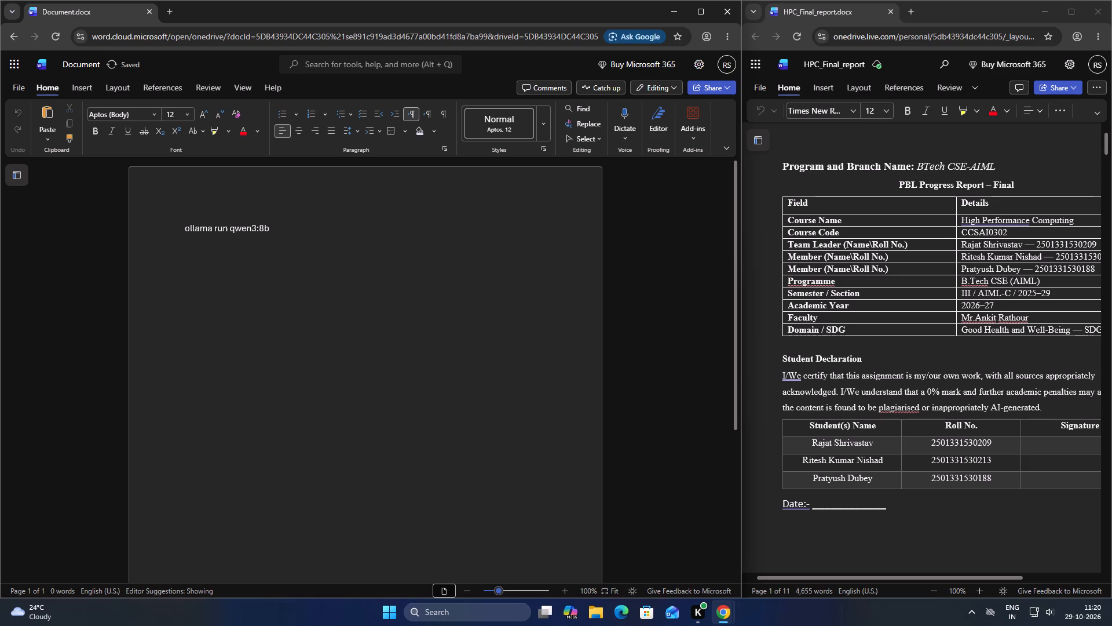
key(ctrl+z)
Copy the report's cover page content from the NIET logo through the student signature table and paste it into the blank document.
scroll(811, 265, up, 5)
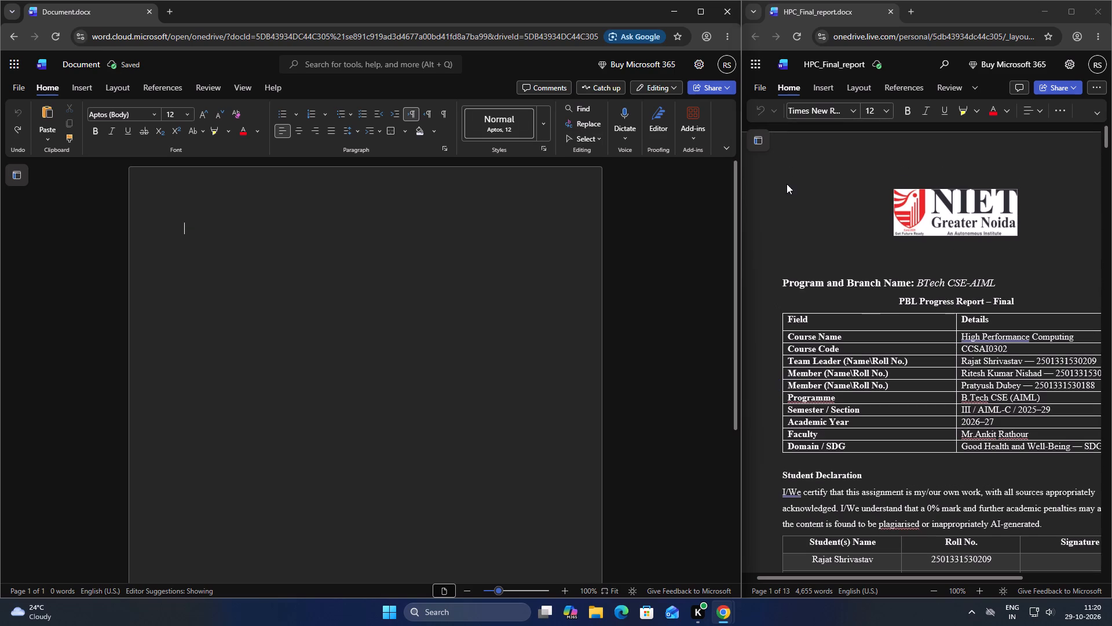
drag(787, 184, 1047, 625)
key(ctrl+c)
click(332, 263)
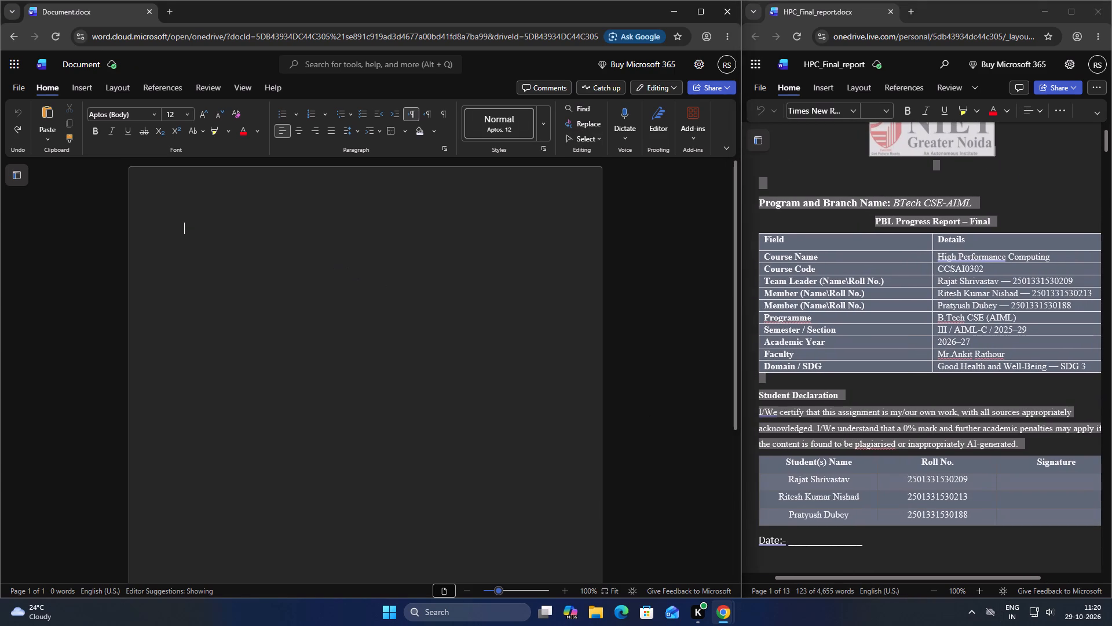
key(ctrl+v)
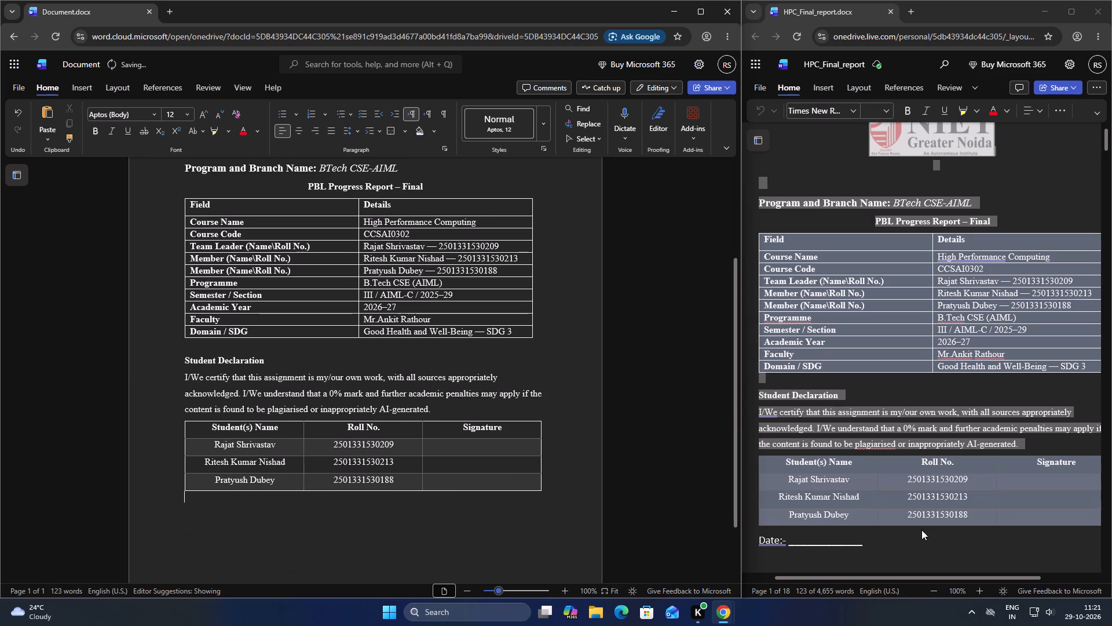
Copy the "Date:-" line from the report and paste it below the student signature table in the new document.
drag(887, 549, 752, 547)
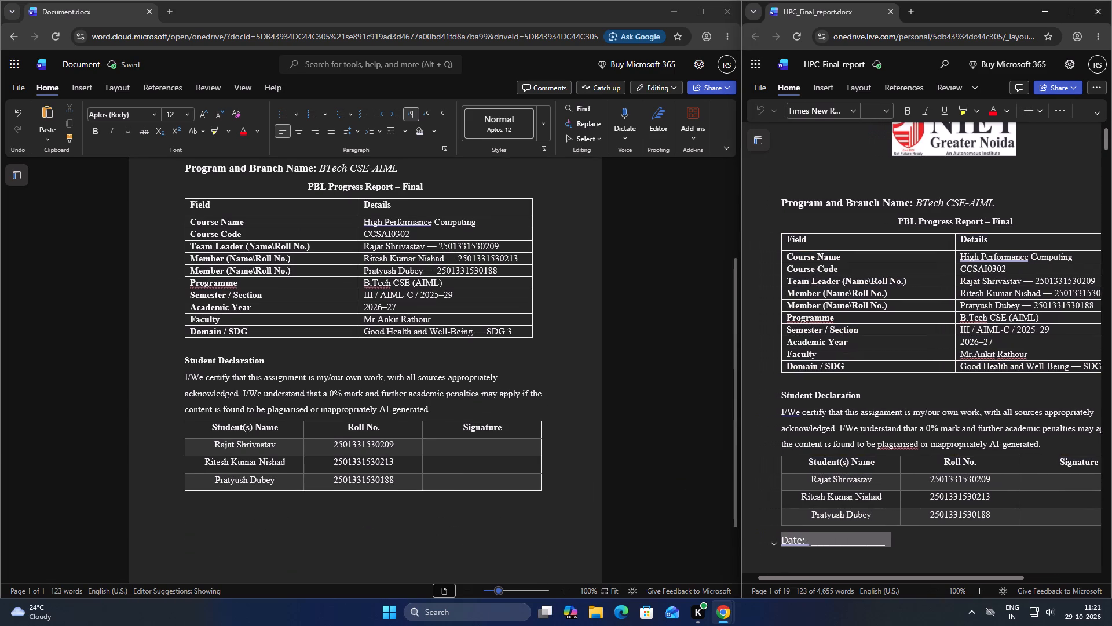
key(ctrl+c)
click(302, 530)
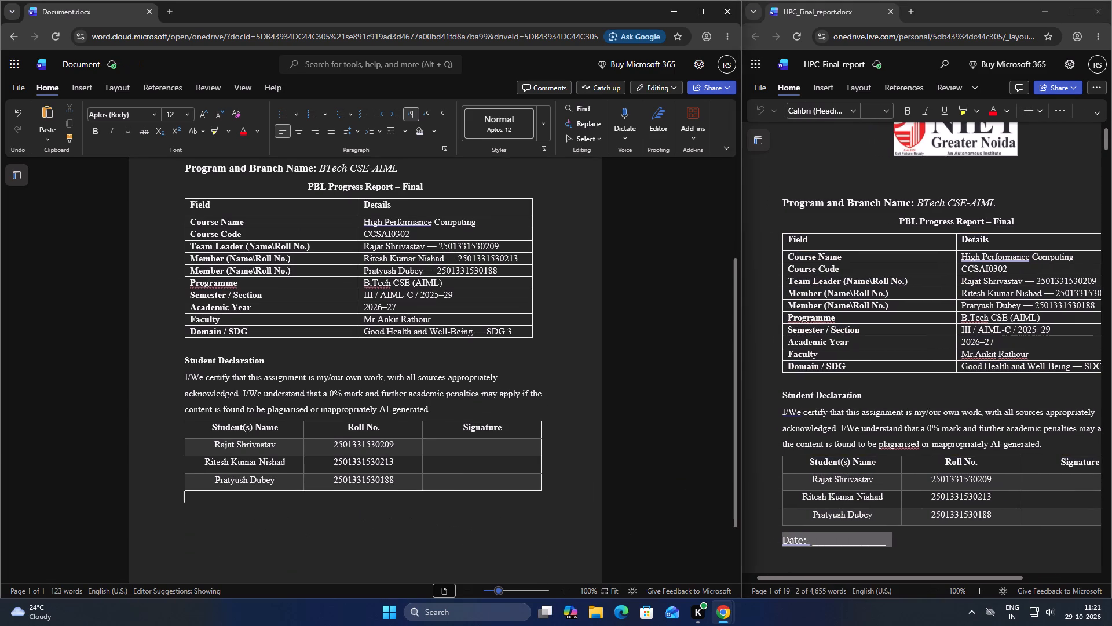
key(ctrl+v)
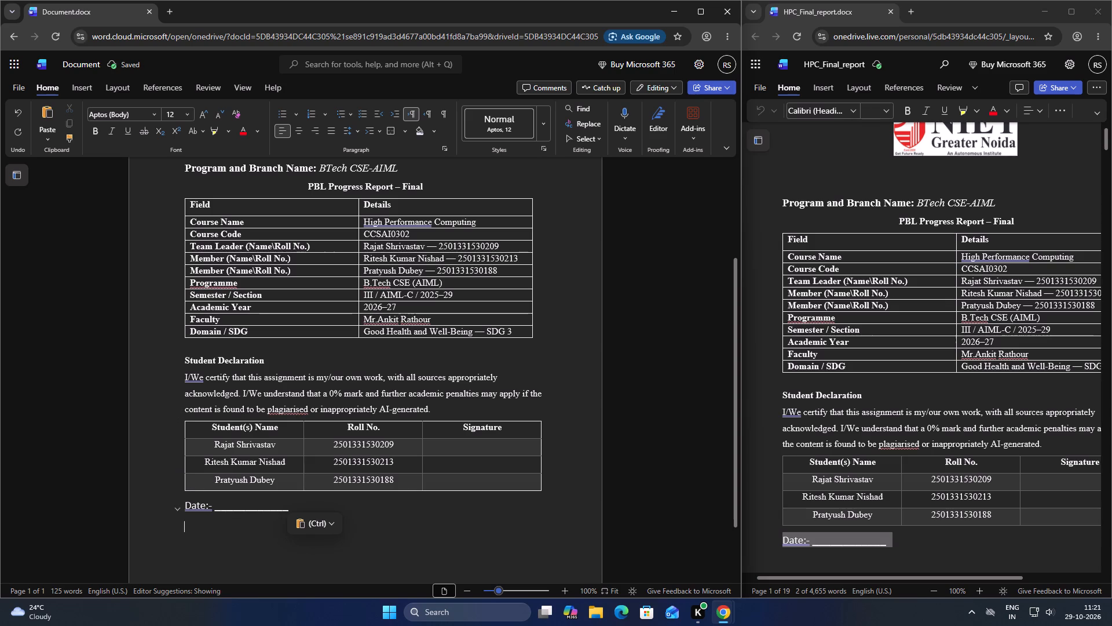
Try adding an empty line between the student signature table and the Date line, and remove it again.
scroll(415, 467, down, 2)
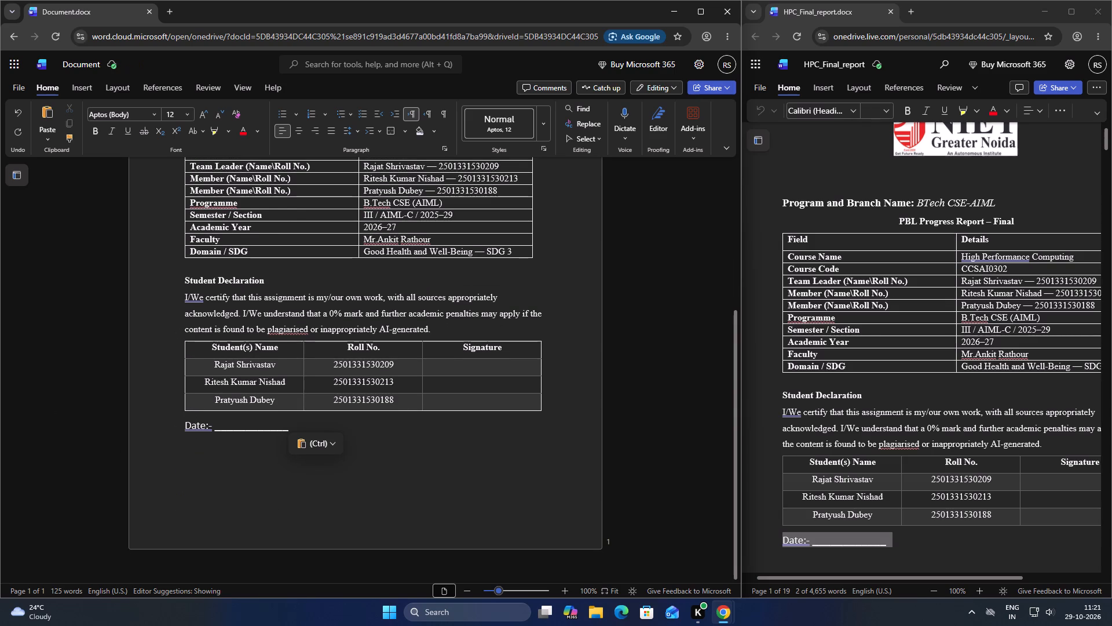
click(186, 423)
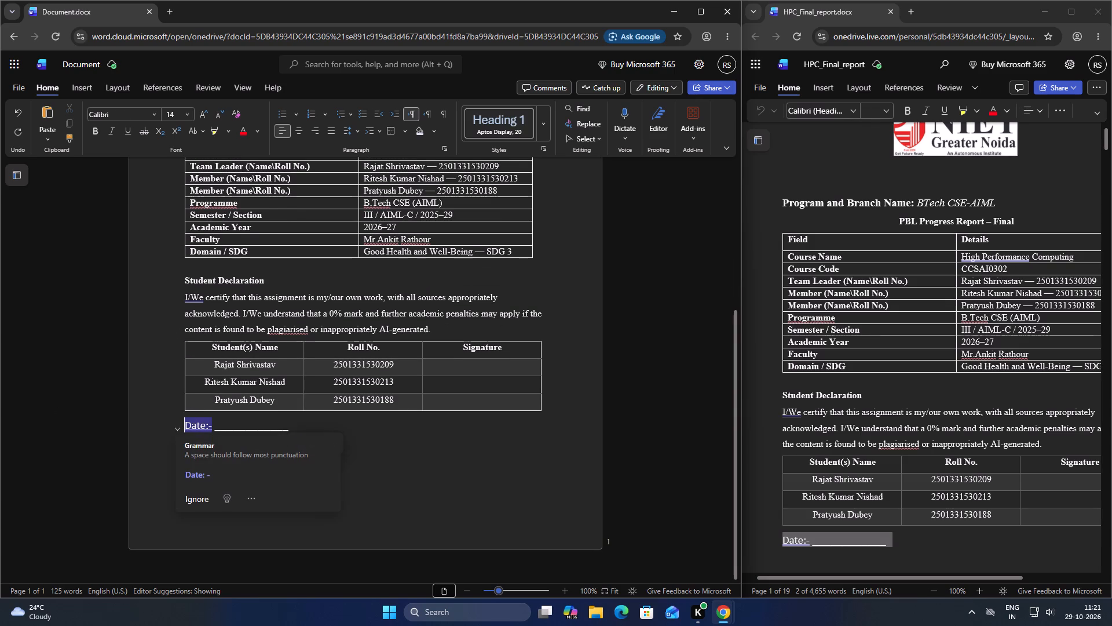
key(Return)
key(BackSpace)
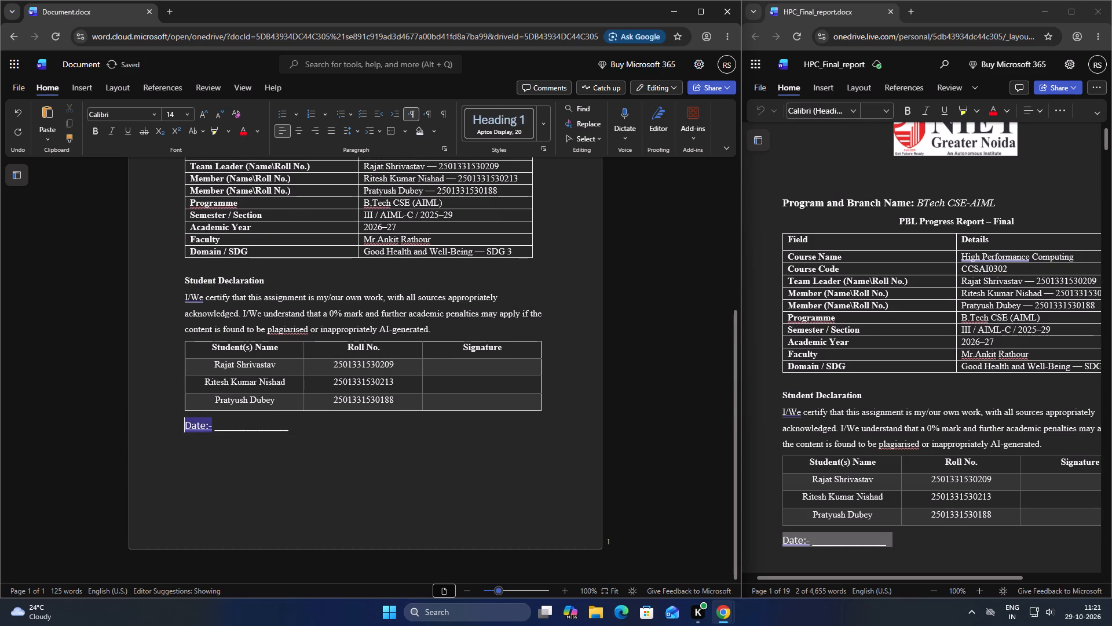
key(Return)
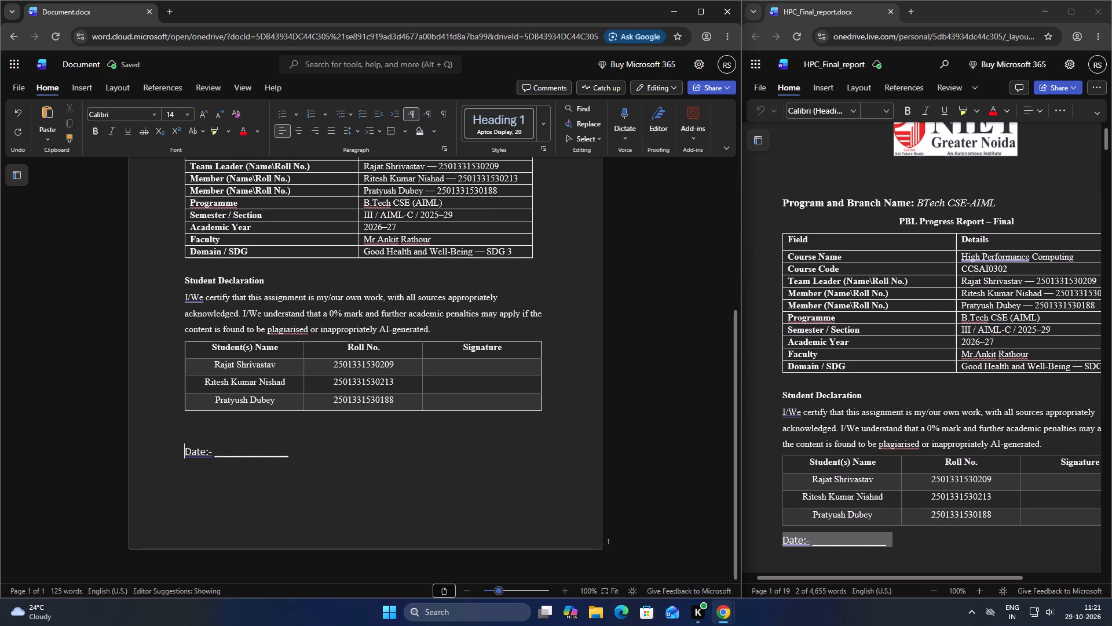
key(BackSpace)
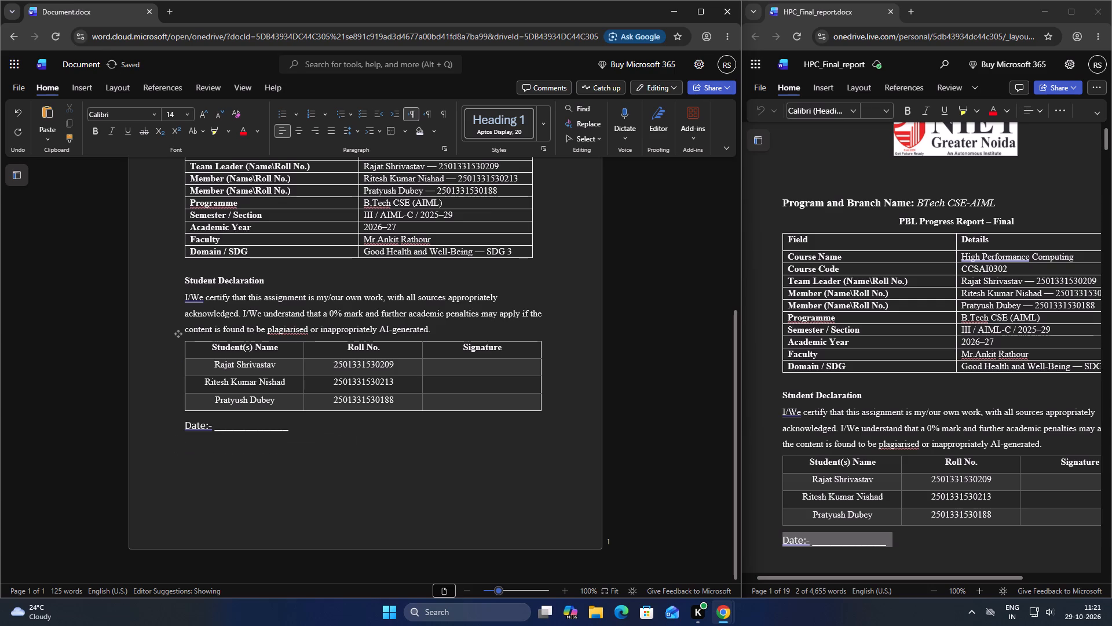
Add blank lines below the Date line to move on to a second page in the new document.
scroll(457, 360, down, 4)
click(392, 492)
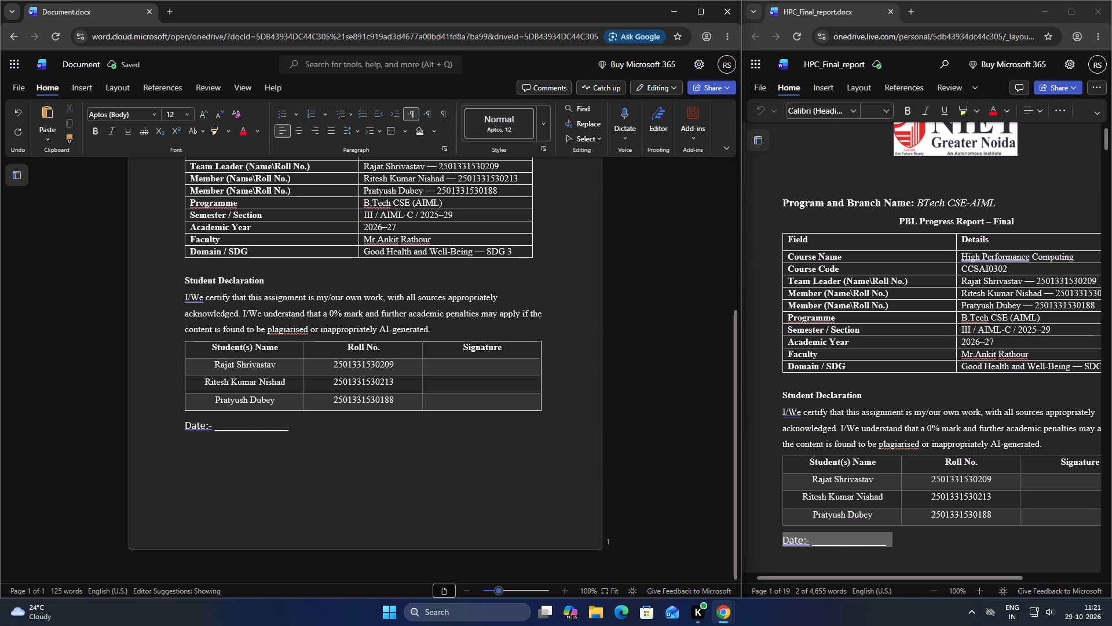
key(Return)
key(Return)
key(Return)
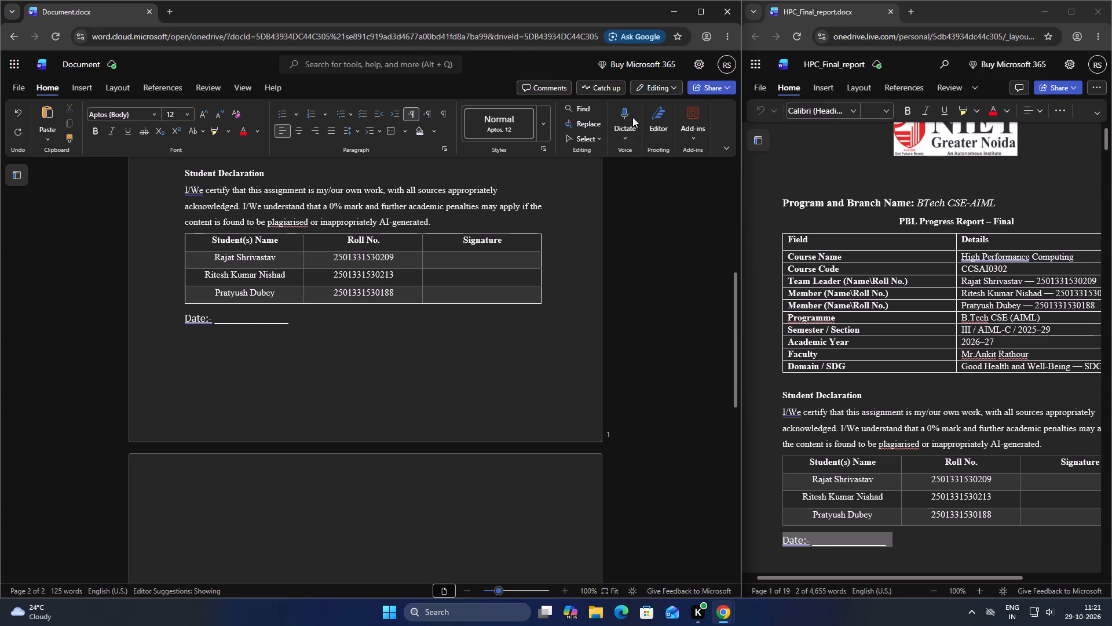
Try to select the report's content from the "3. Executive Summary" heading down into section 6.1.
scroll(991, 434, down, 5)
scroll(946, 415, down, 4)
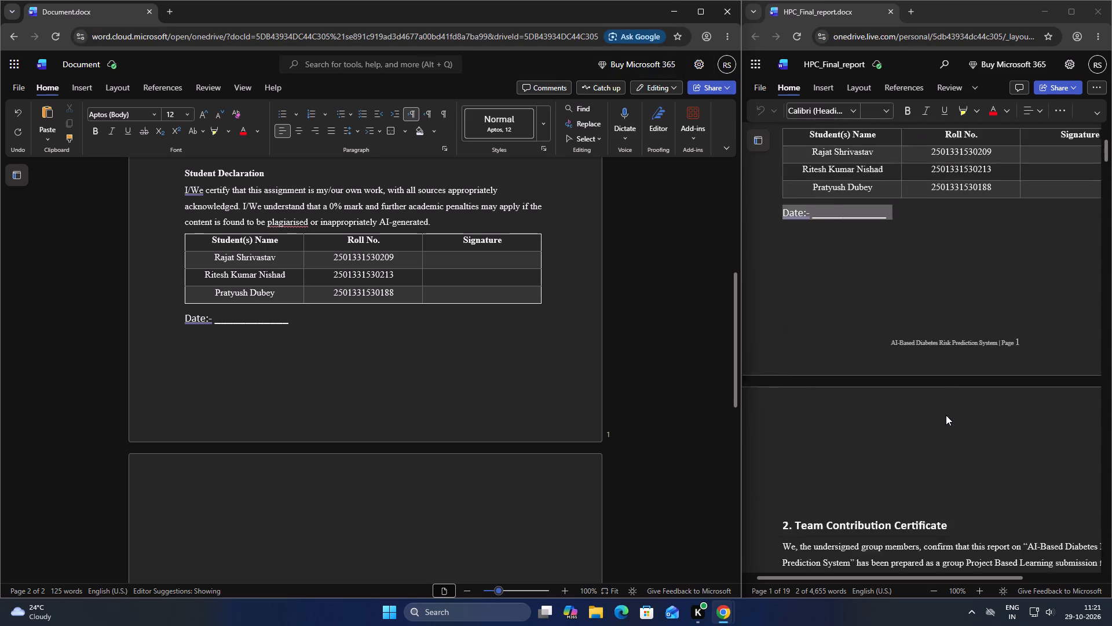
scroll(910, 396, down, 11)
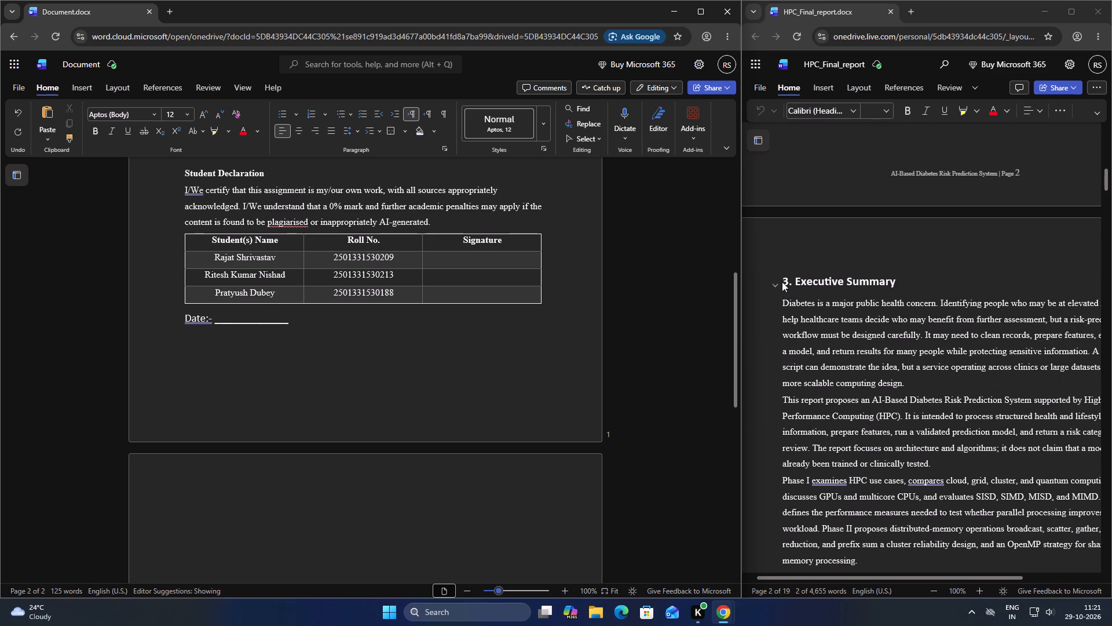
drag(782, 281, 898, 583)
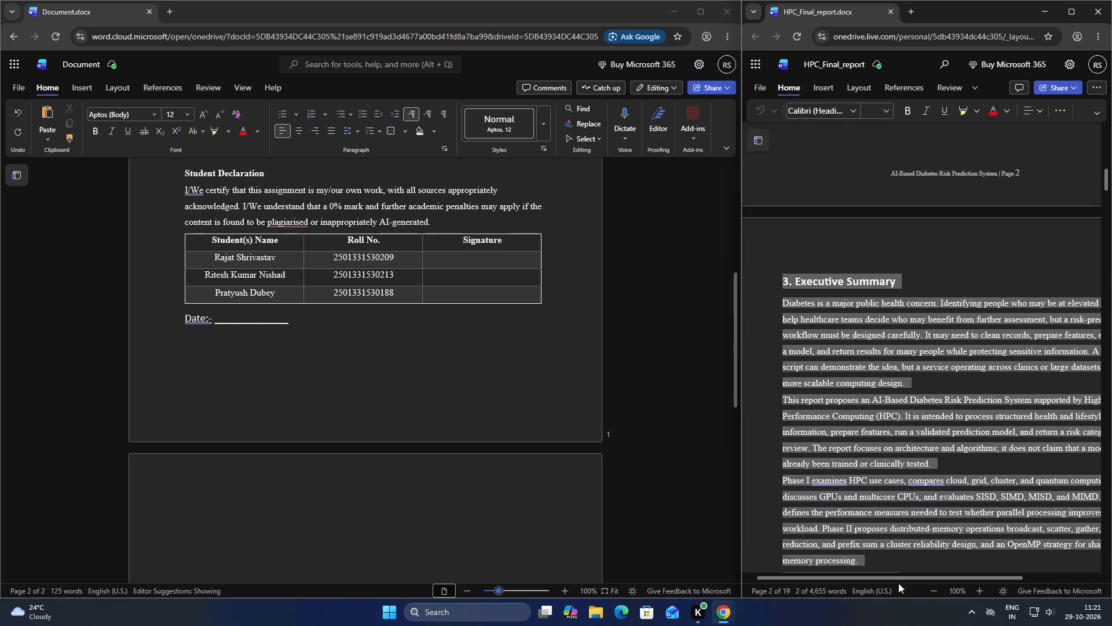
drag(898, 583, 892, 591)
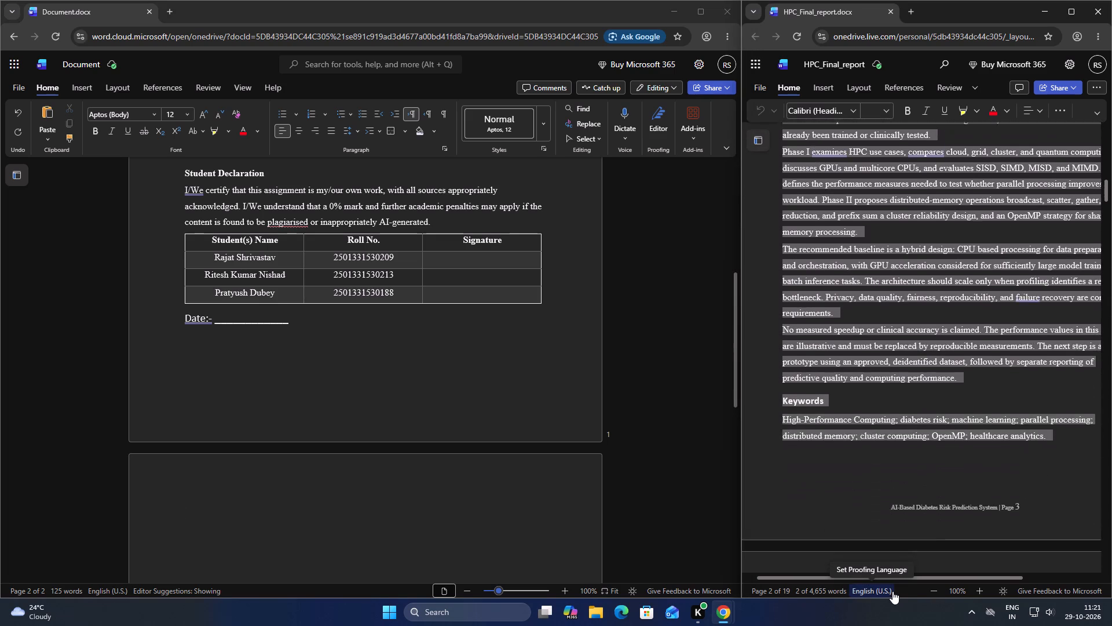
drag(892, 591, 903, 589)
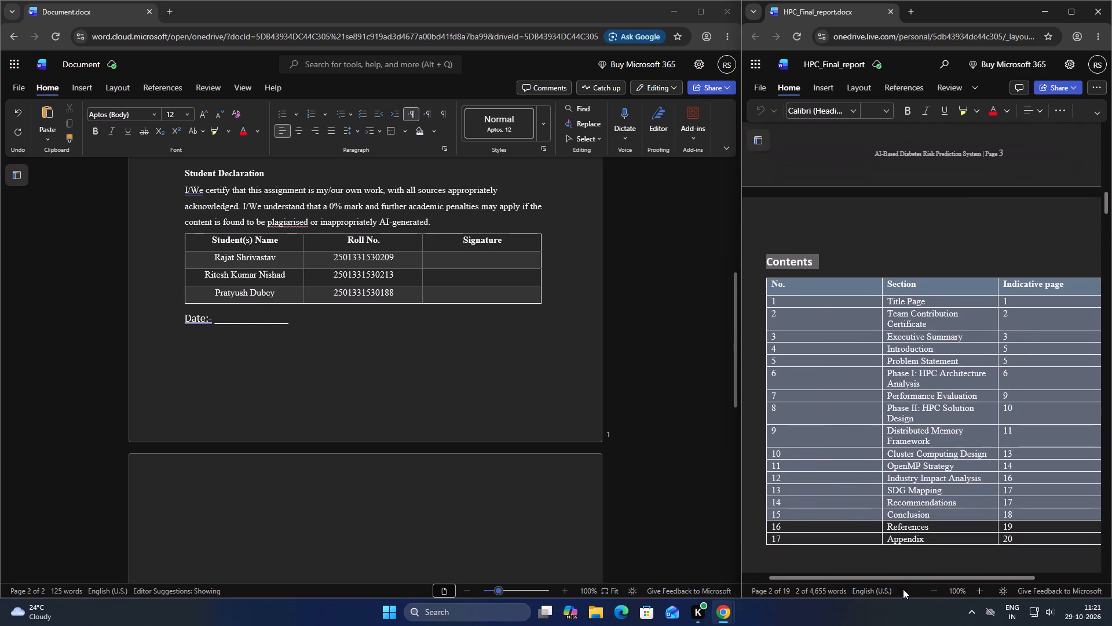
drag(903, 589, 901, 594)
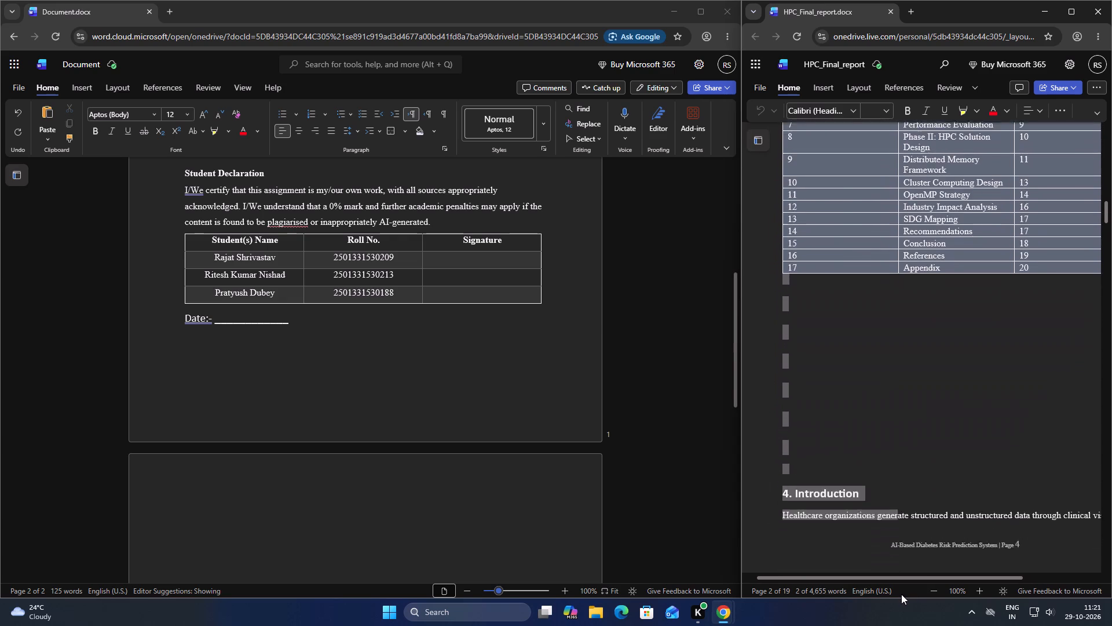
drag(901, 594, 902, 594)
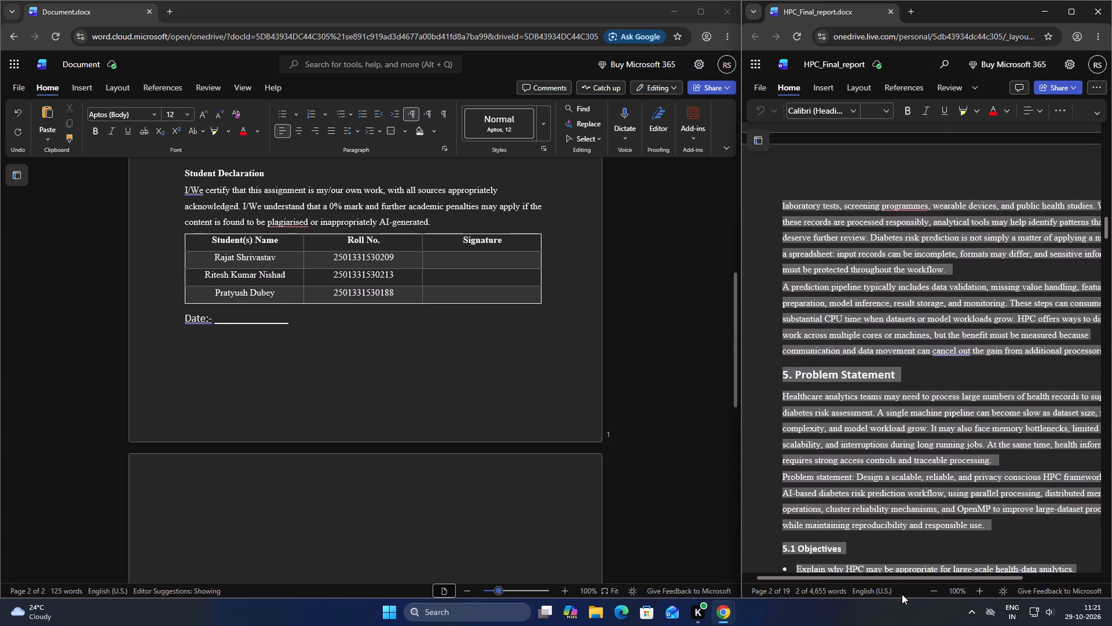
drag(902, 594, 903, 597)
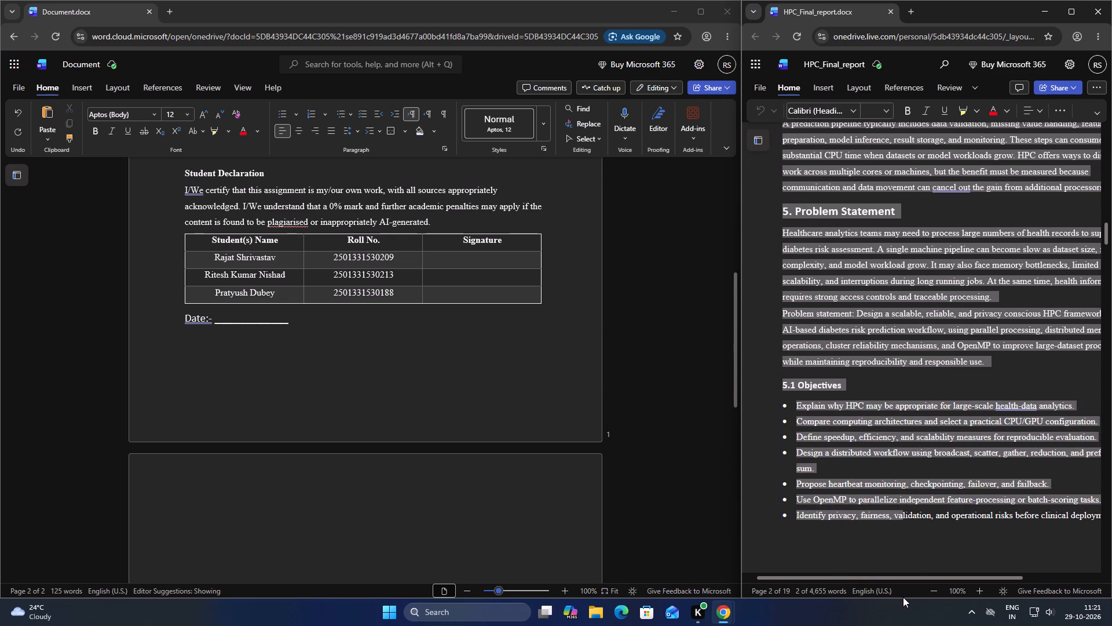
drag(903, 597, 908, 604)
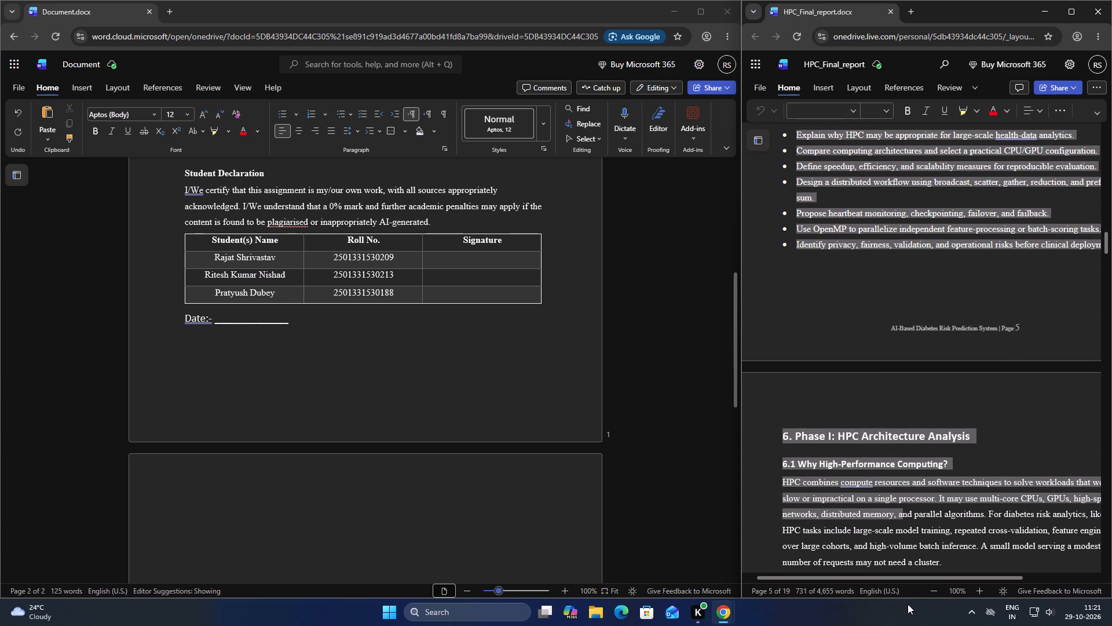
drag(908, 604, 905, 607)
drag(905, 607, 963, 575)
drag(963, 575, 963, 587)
Look through the report's section 6, Phase I: HPC Architecture Analysis, to find where it ends before "7. Performance Evaluation".
scroll(960, 544, down, 4)
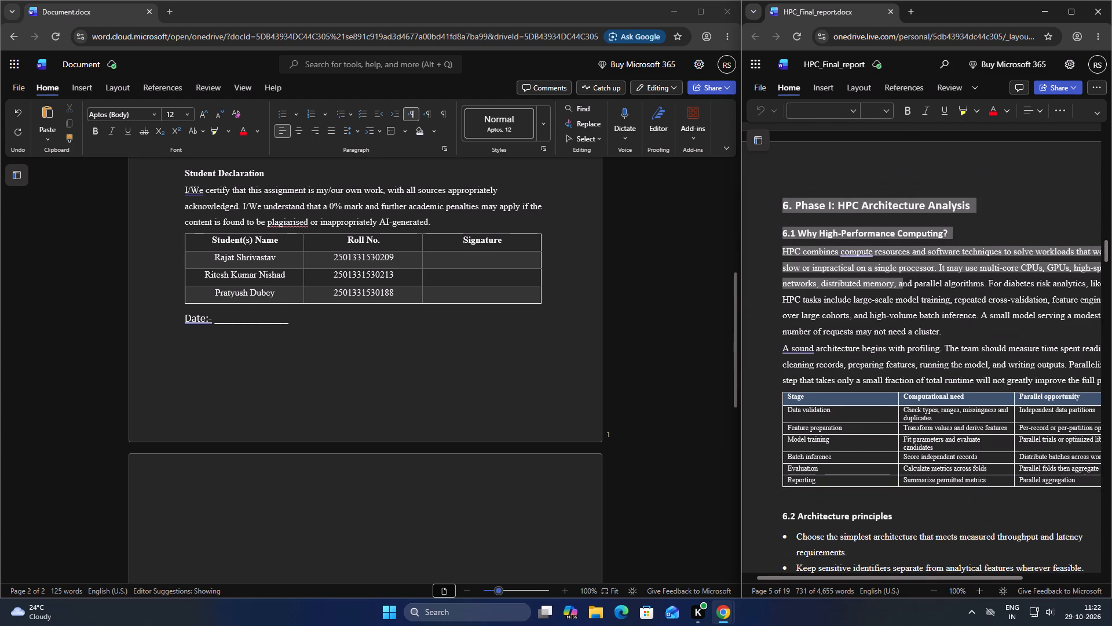
scroll(960, 544, down, 20)
scroll(960, 544, down, 2)
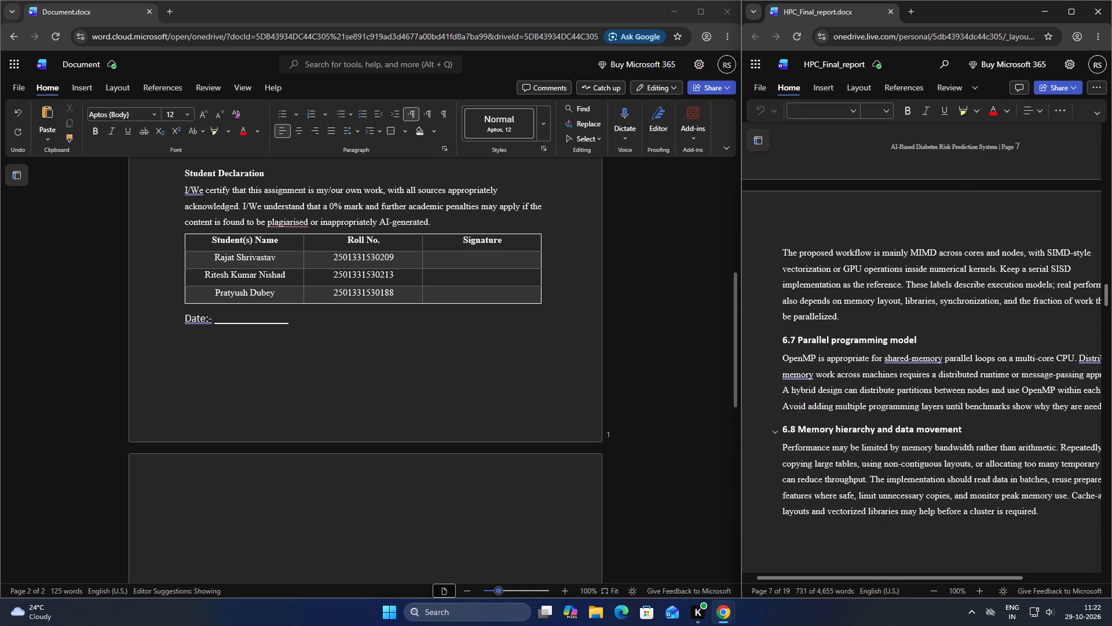
scroll(960, 544, down, 10)
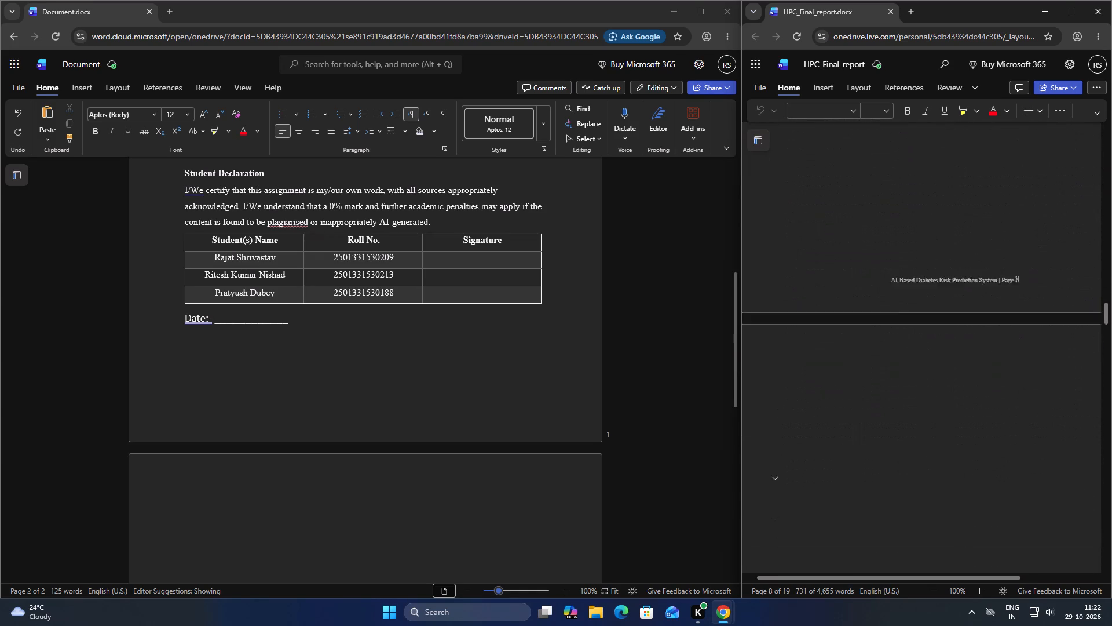
scroll(960, 544, down, 5)
scroll(960, 544, up, 4)
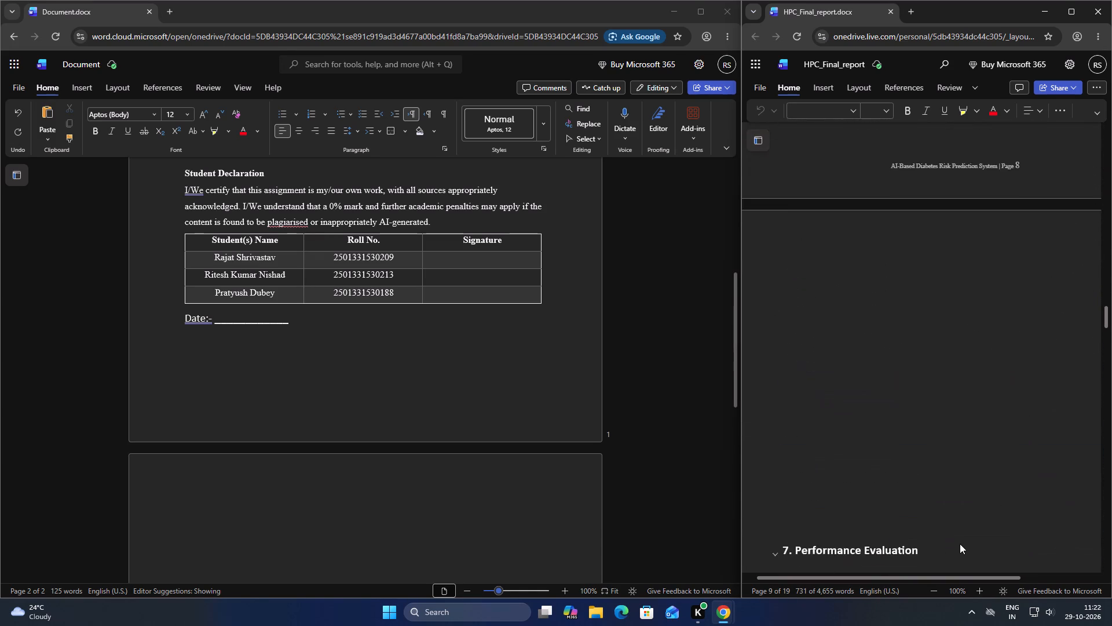
scroll(960, 544, up, 10)
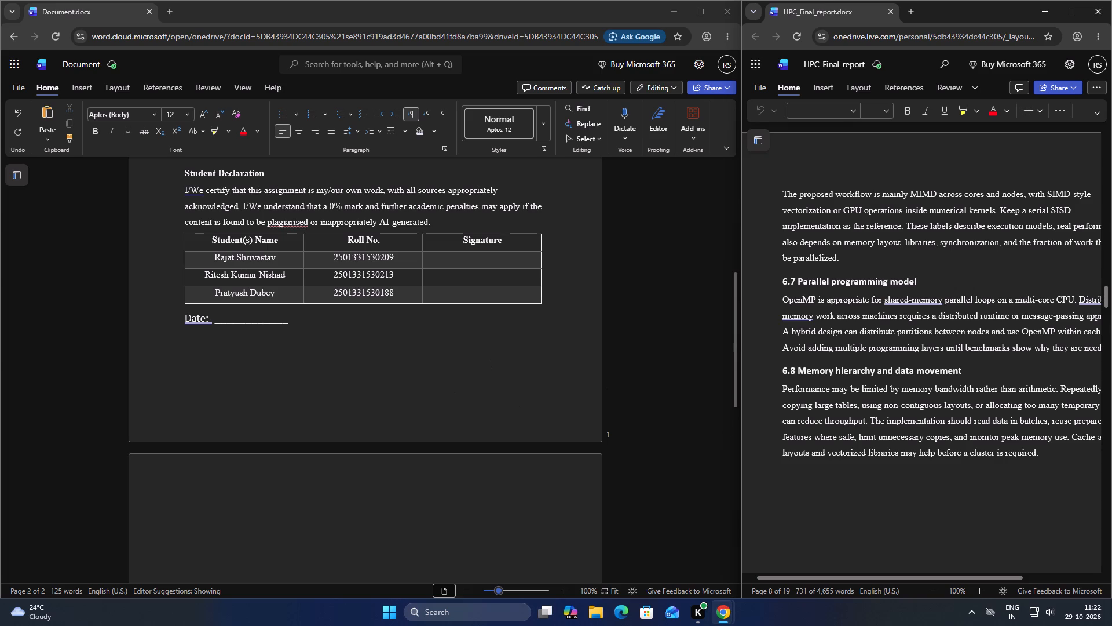
scroll(969, 497, down, 4)
scroll(969, 497, up, 1)
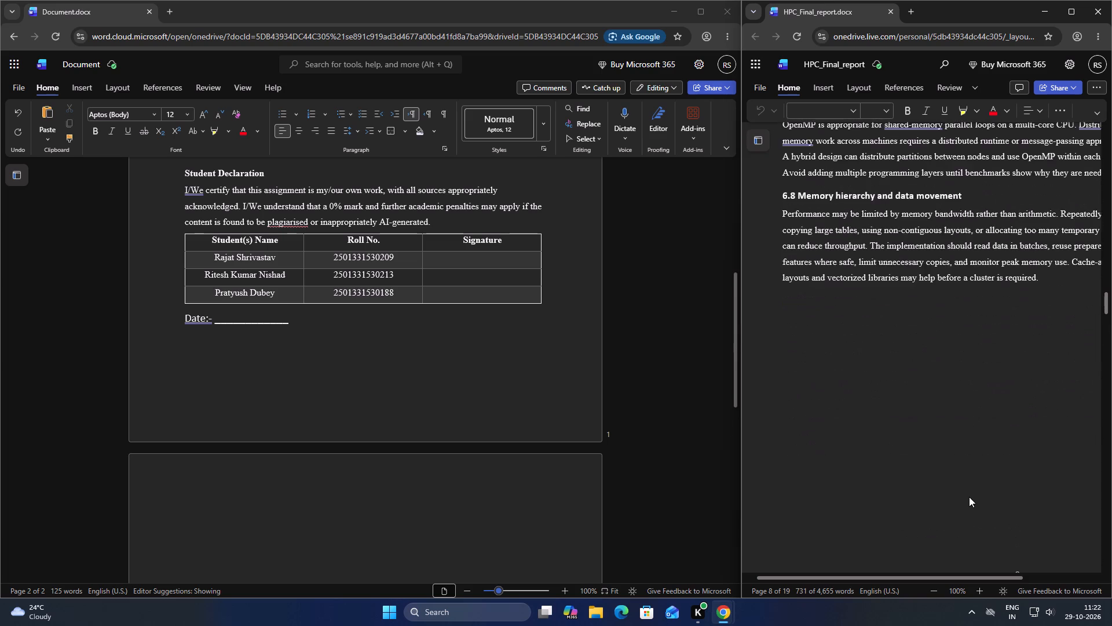
scroll(969, 497, up, 4)
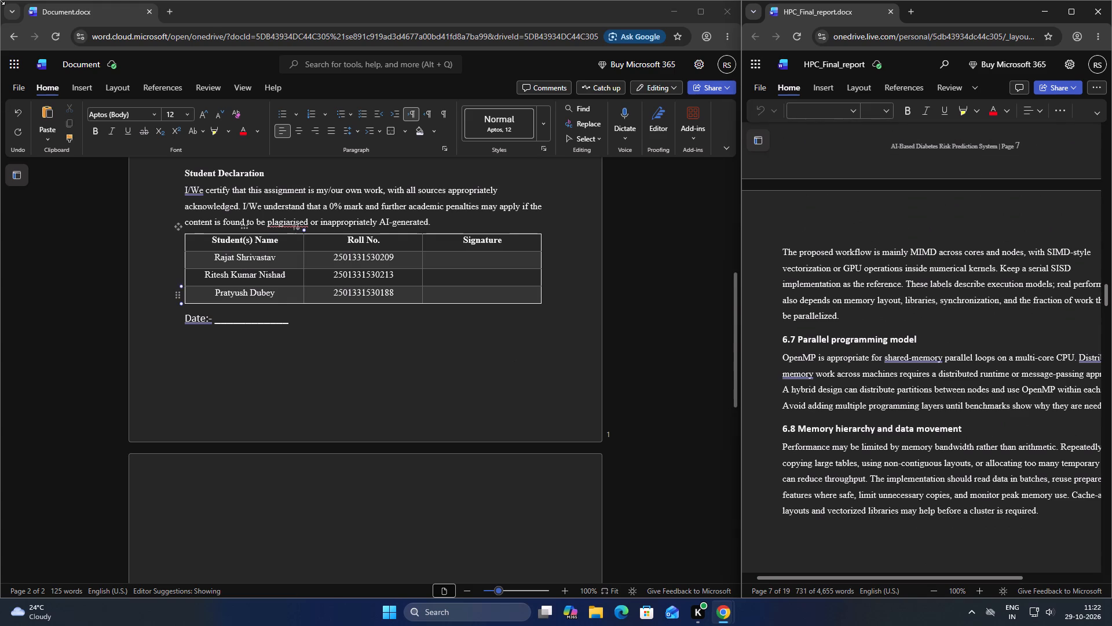
scroll(914, 343, down, 2)
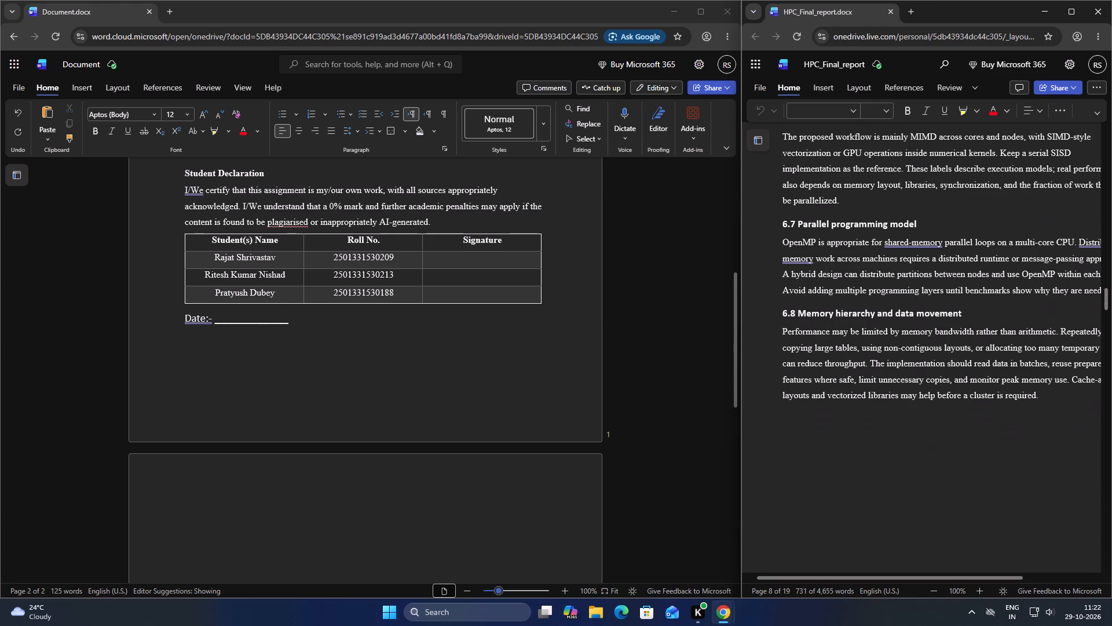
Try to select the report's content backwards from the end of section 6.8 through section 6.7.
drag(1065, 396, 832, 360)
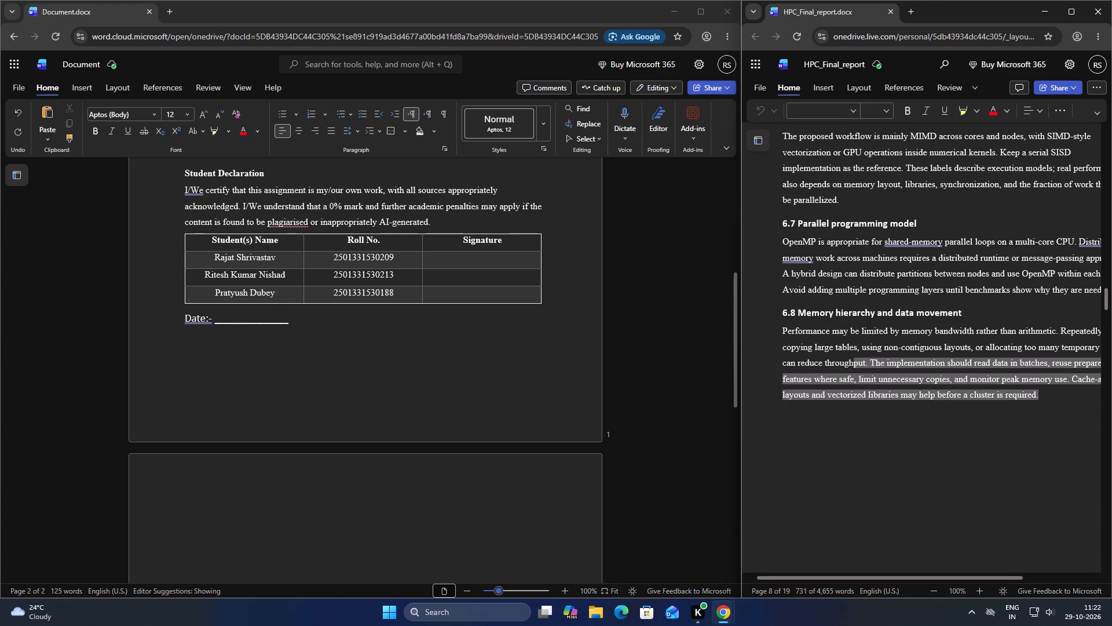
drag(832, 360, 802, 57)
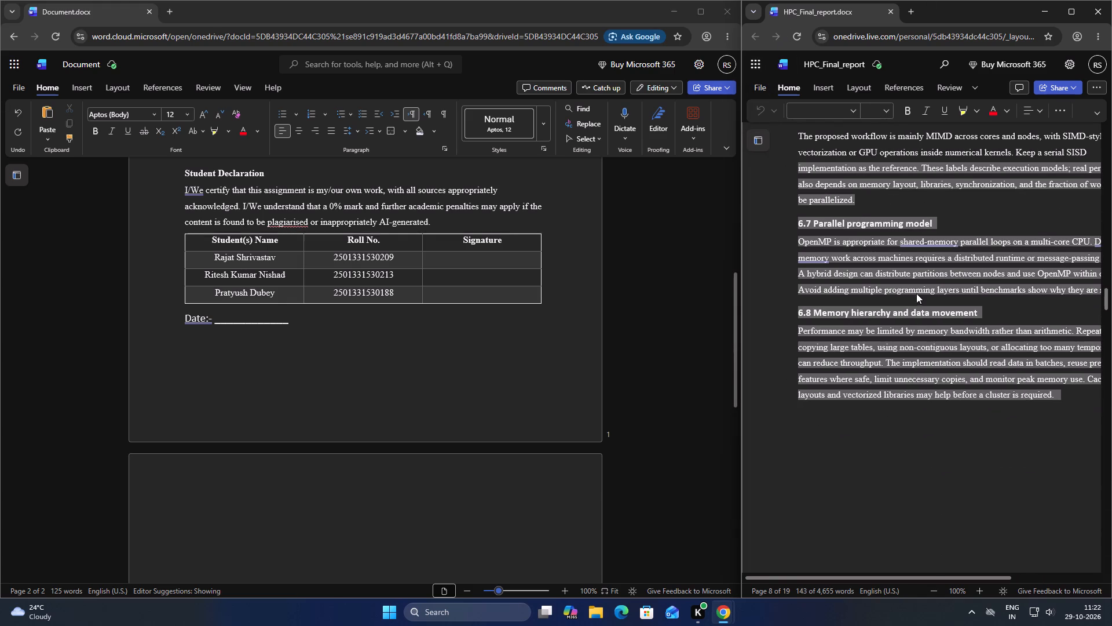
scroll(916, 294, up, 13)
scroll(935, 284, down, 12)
Maximize the report window and insert an empty line before the "4. Introduction" heading to push it onto the next page.
click(1065, 12)
scroll(618, 330, up, 6)
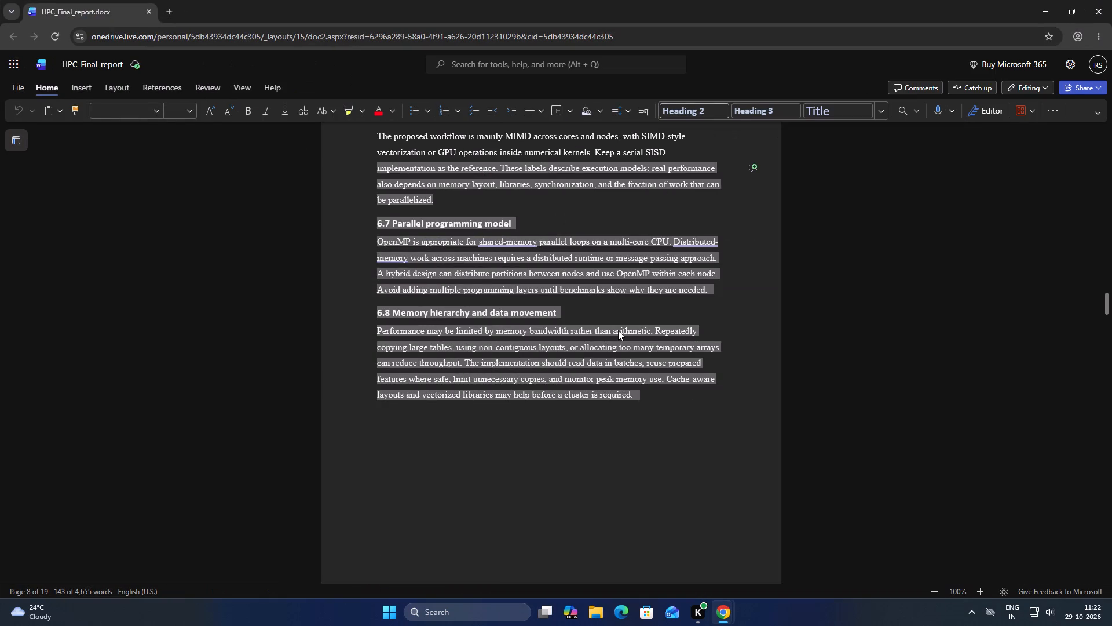
scroll(618, 330, down, 6)
click(1109, 311)
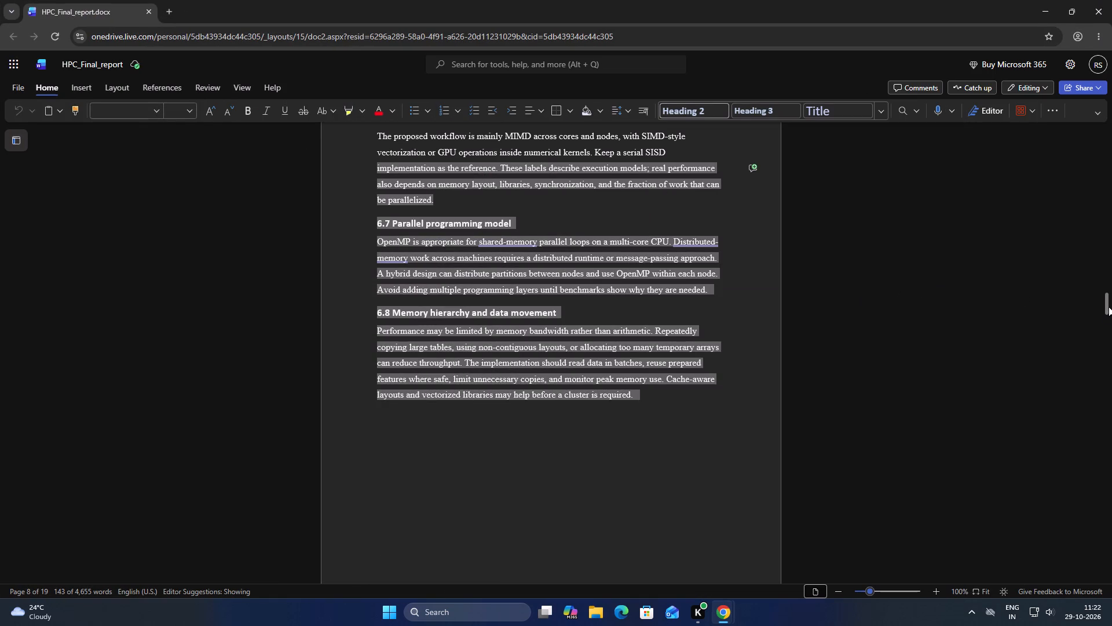
click(1109, 306)
drag(1109, 306, 1106, 246)
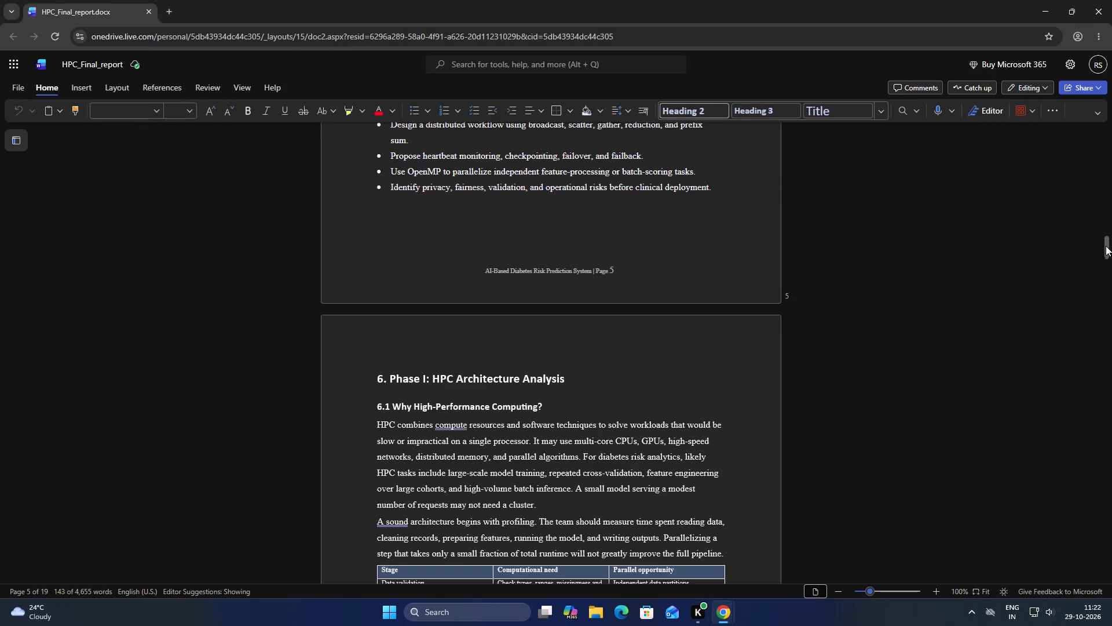
drag(1106, 246, 1110, 201)
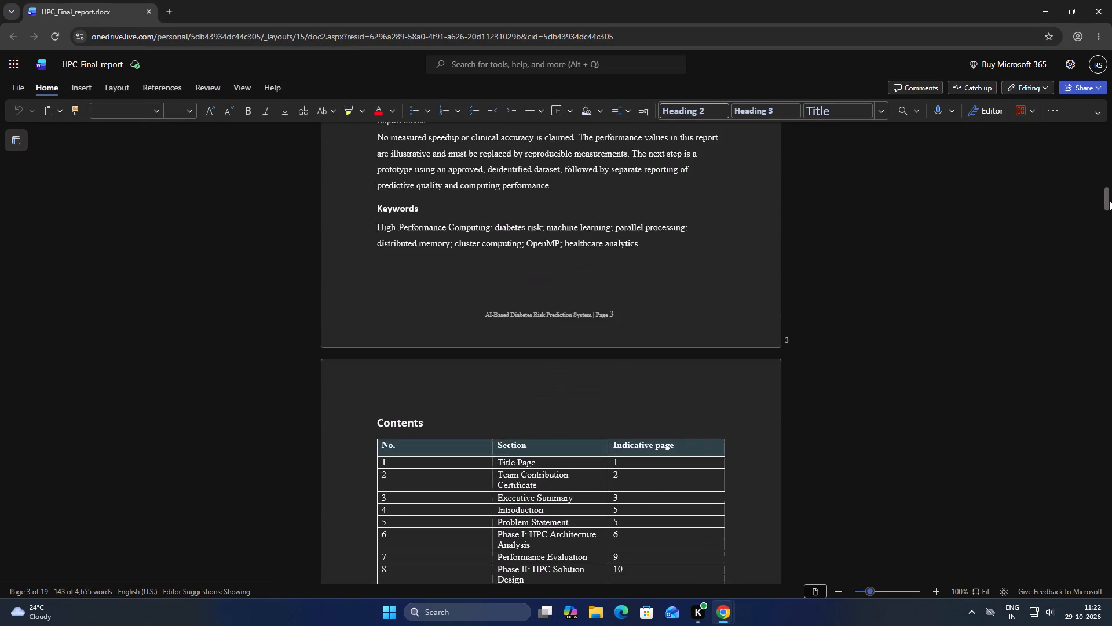
drag(1110, 201, 1110, 254)
drag(1104, 253, 1106, 227)
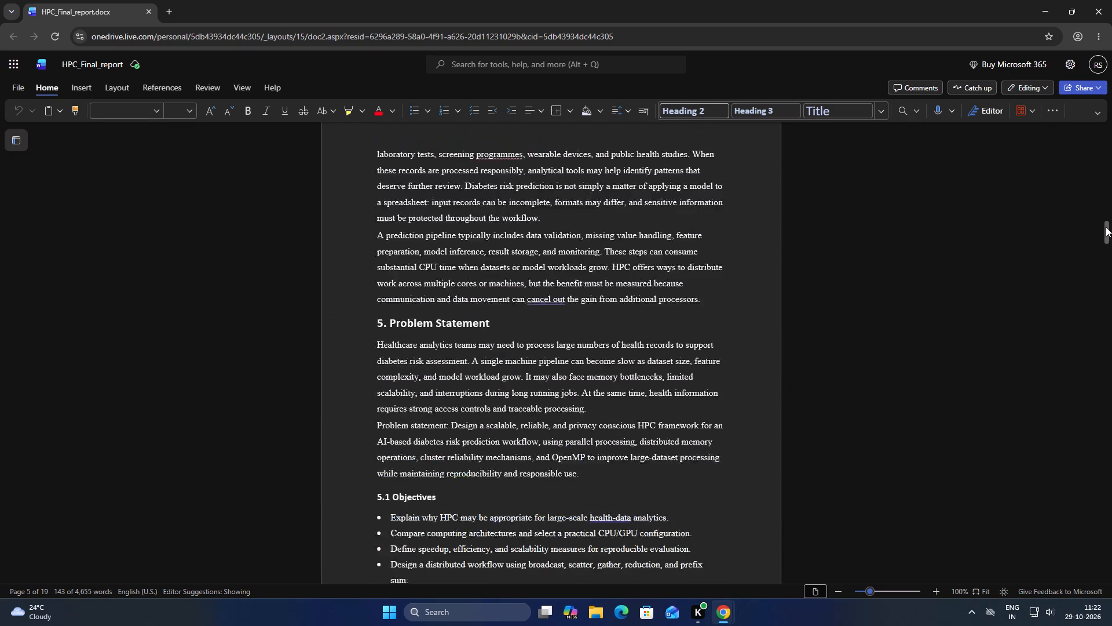
drag(1106, 227, 1106, 223)
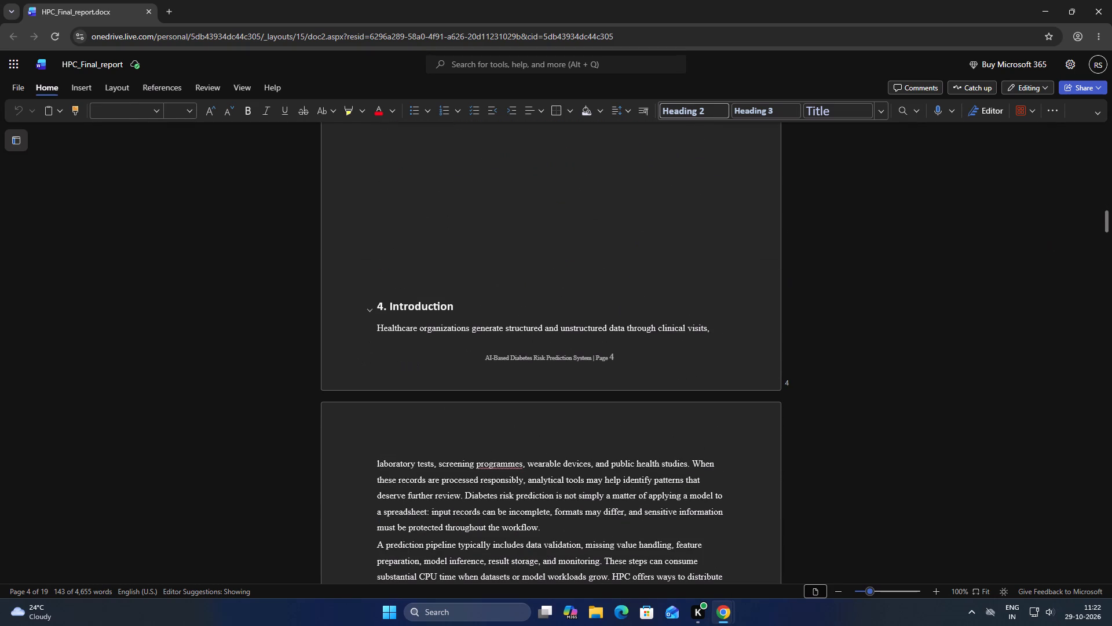
click(383, 307)
key(Left)
key(Return)
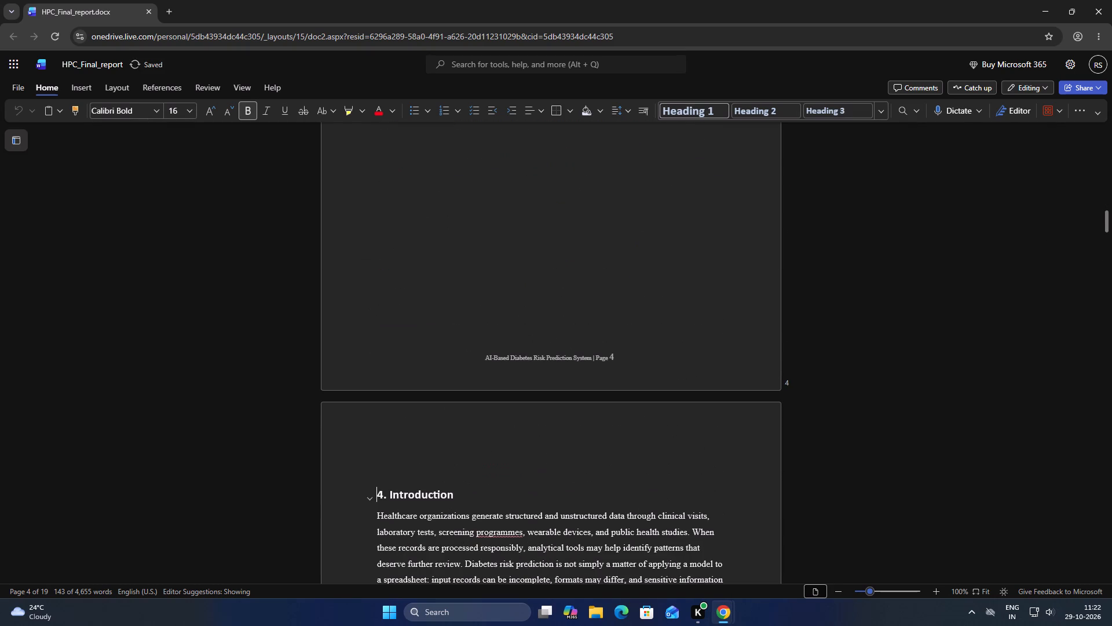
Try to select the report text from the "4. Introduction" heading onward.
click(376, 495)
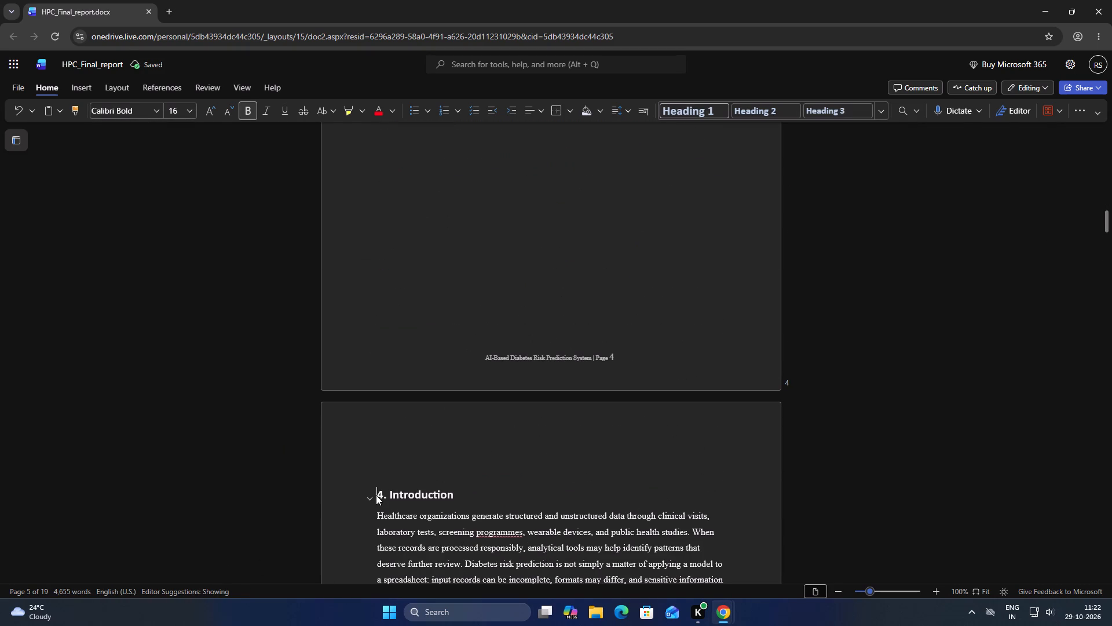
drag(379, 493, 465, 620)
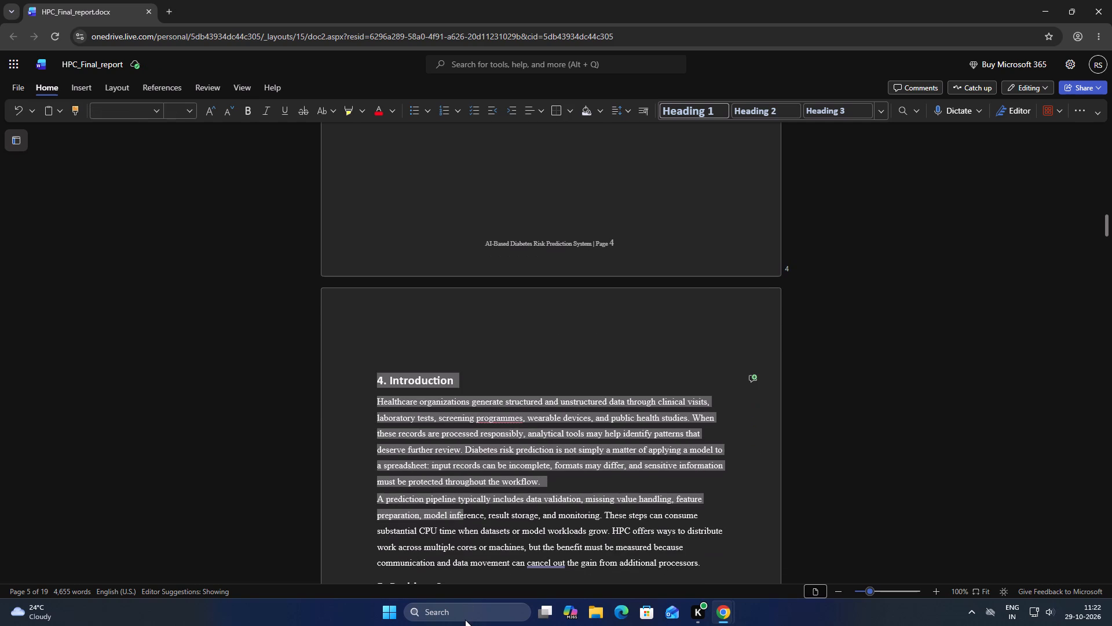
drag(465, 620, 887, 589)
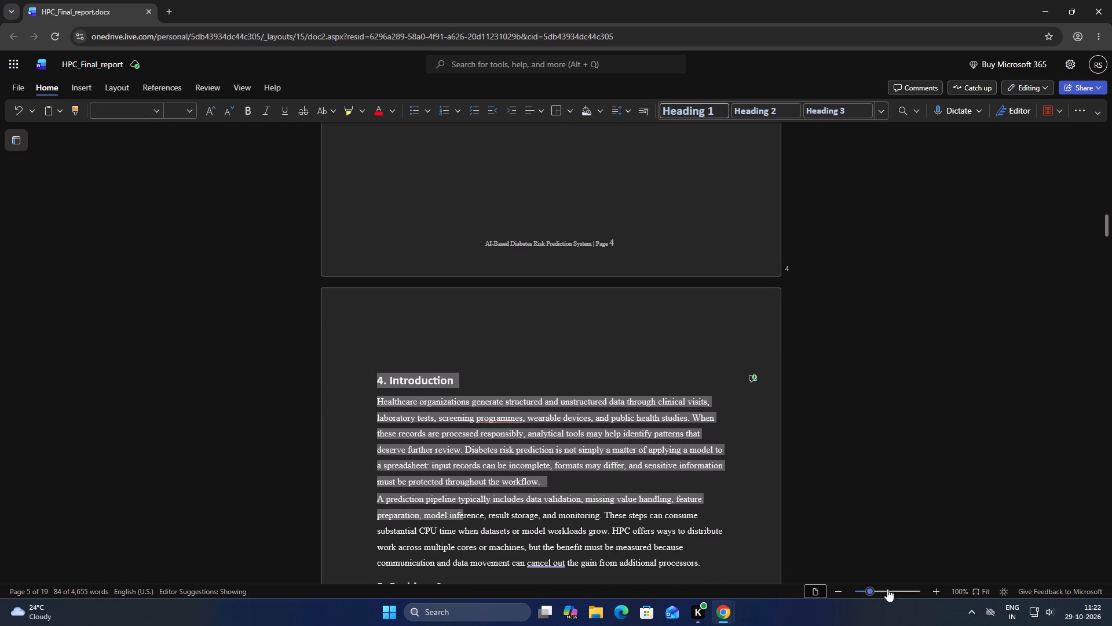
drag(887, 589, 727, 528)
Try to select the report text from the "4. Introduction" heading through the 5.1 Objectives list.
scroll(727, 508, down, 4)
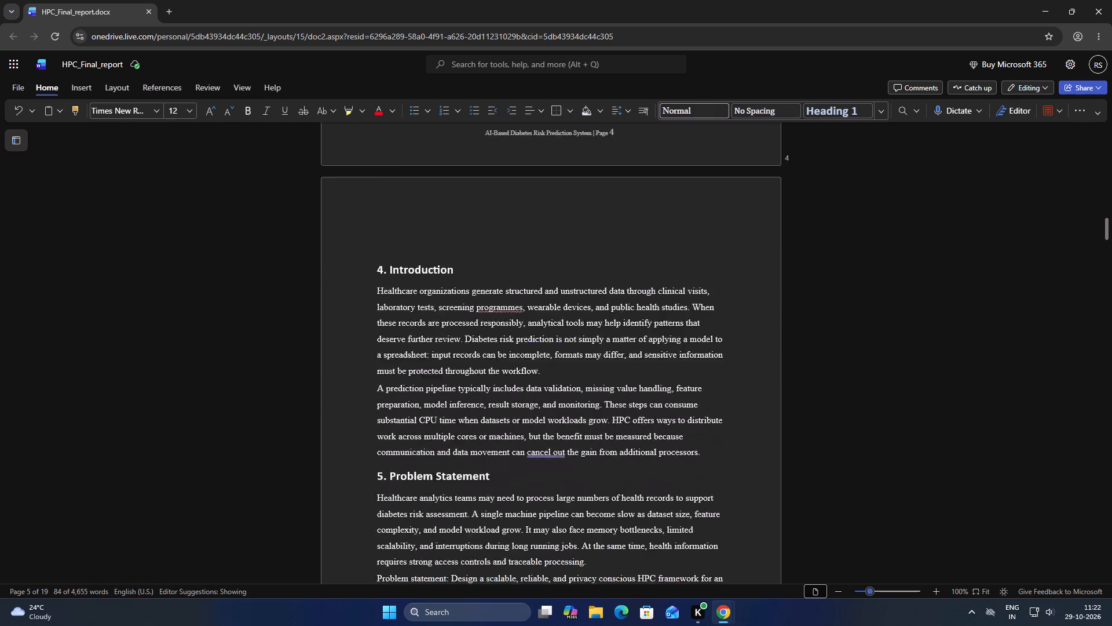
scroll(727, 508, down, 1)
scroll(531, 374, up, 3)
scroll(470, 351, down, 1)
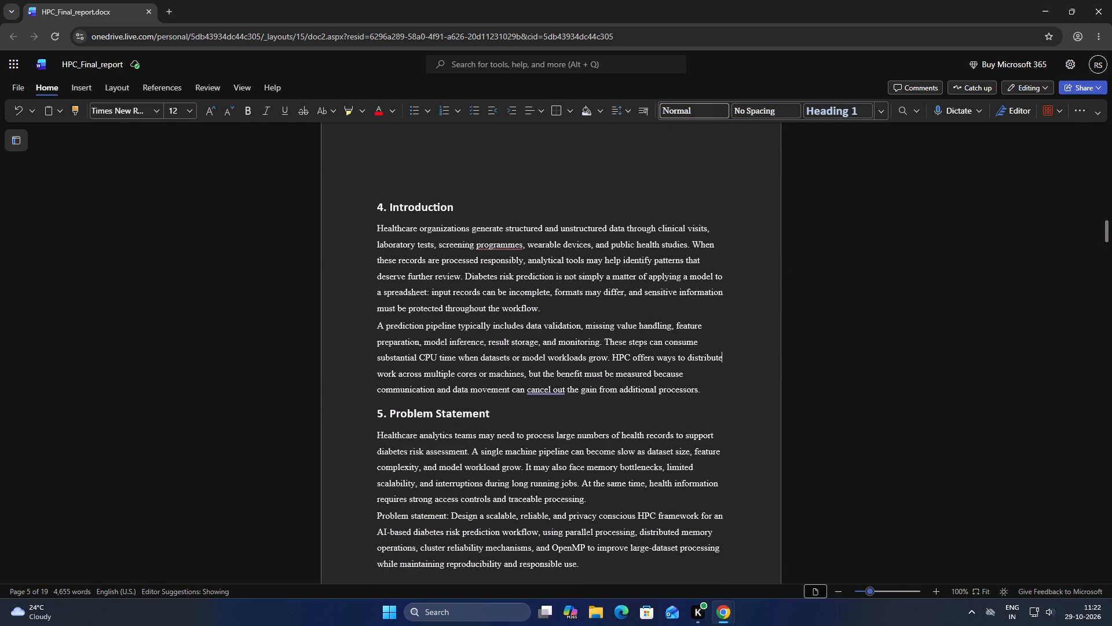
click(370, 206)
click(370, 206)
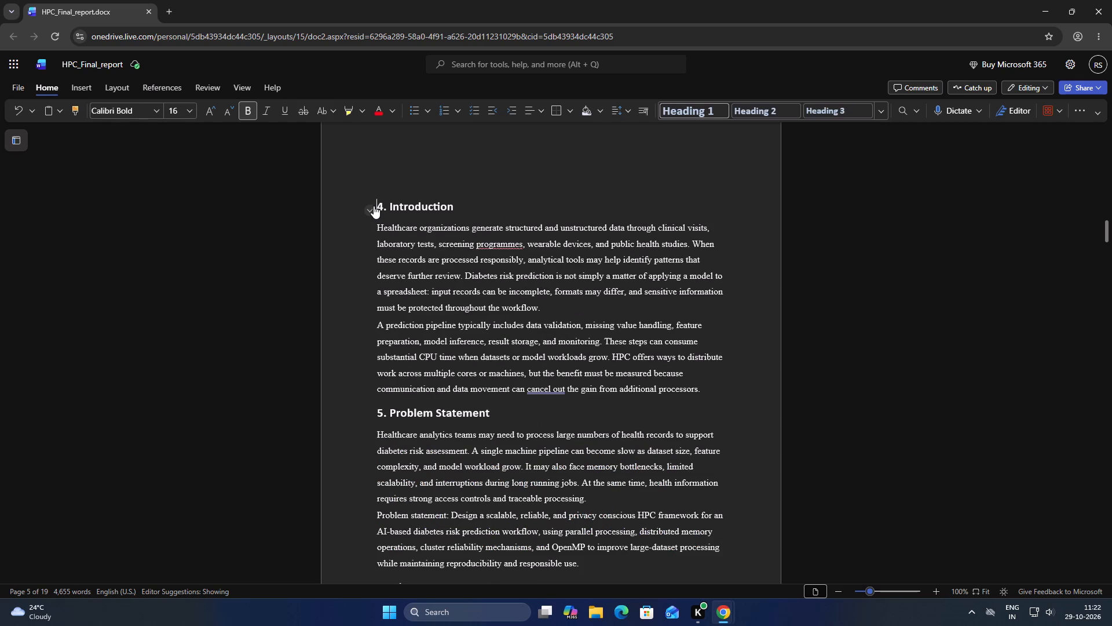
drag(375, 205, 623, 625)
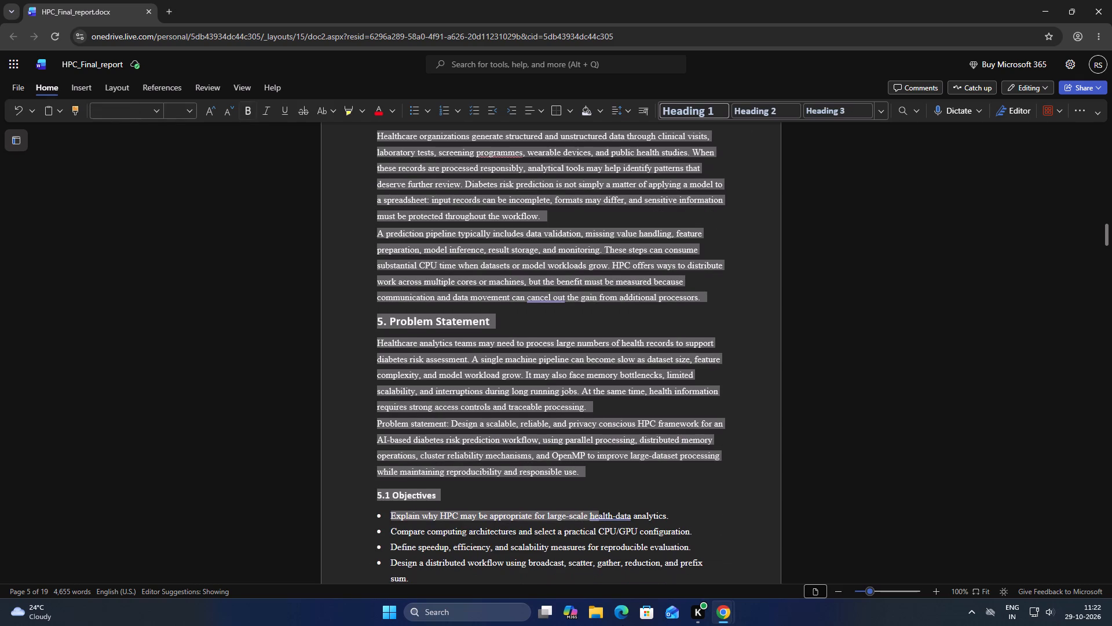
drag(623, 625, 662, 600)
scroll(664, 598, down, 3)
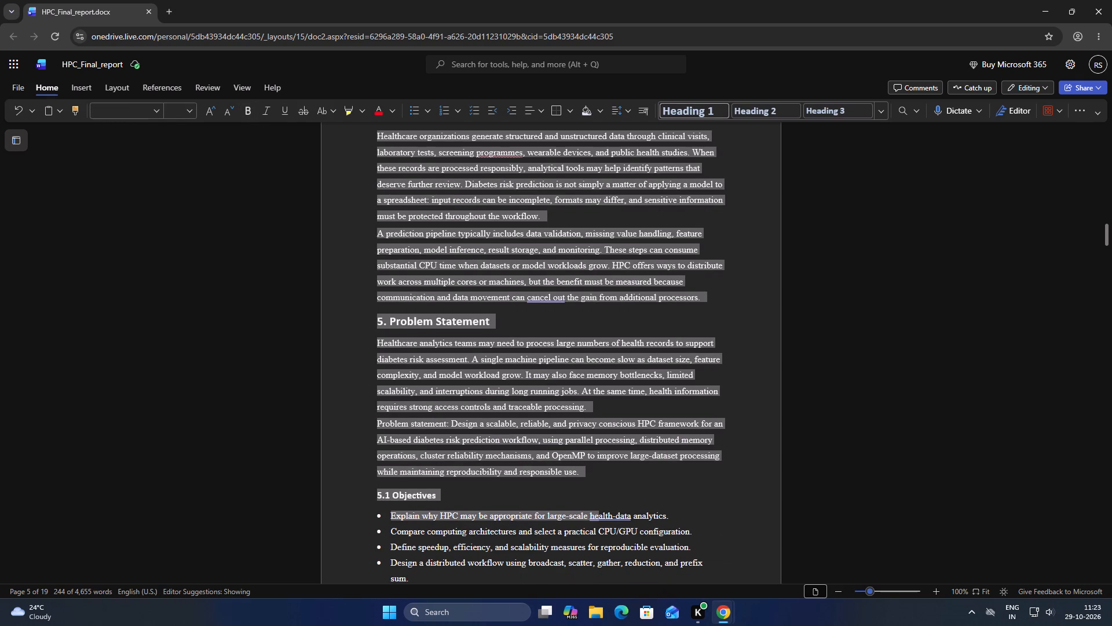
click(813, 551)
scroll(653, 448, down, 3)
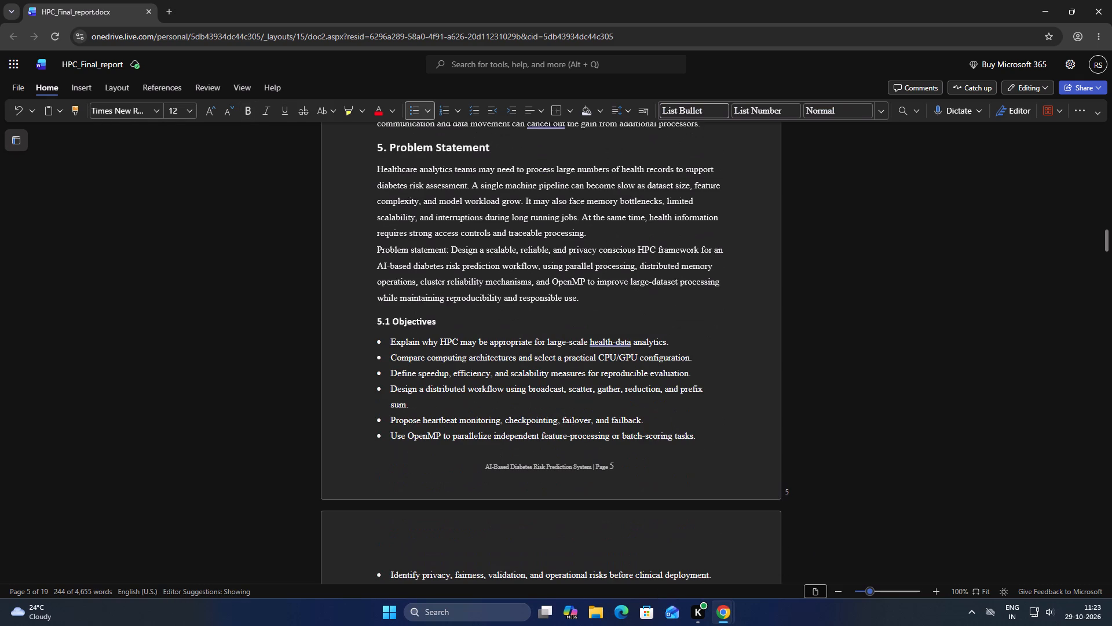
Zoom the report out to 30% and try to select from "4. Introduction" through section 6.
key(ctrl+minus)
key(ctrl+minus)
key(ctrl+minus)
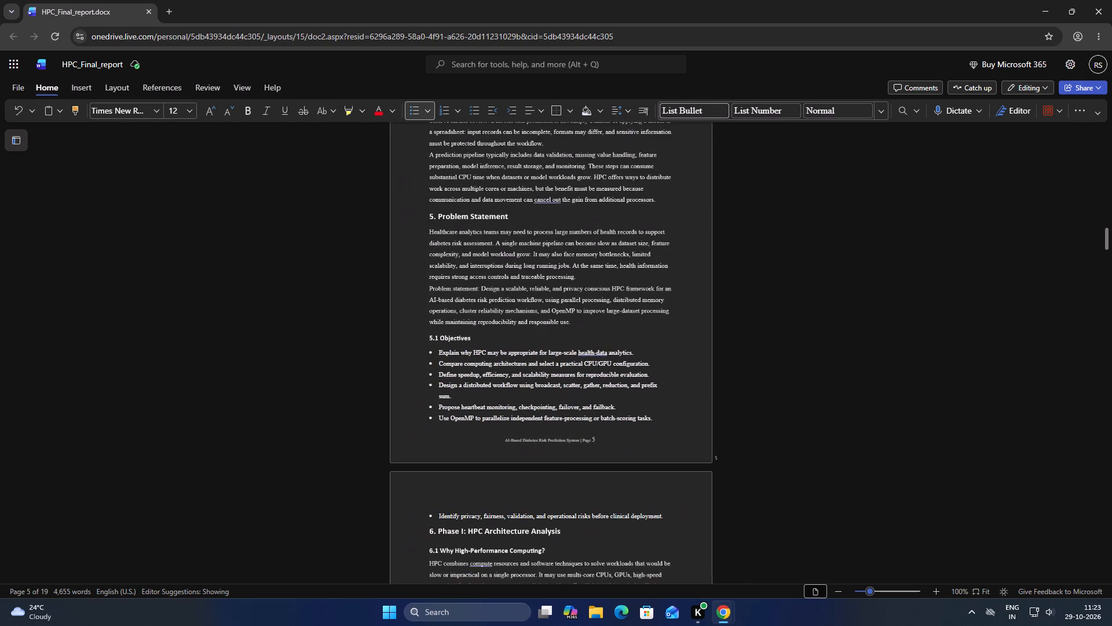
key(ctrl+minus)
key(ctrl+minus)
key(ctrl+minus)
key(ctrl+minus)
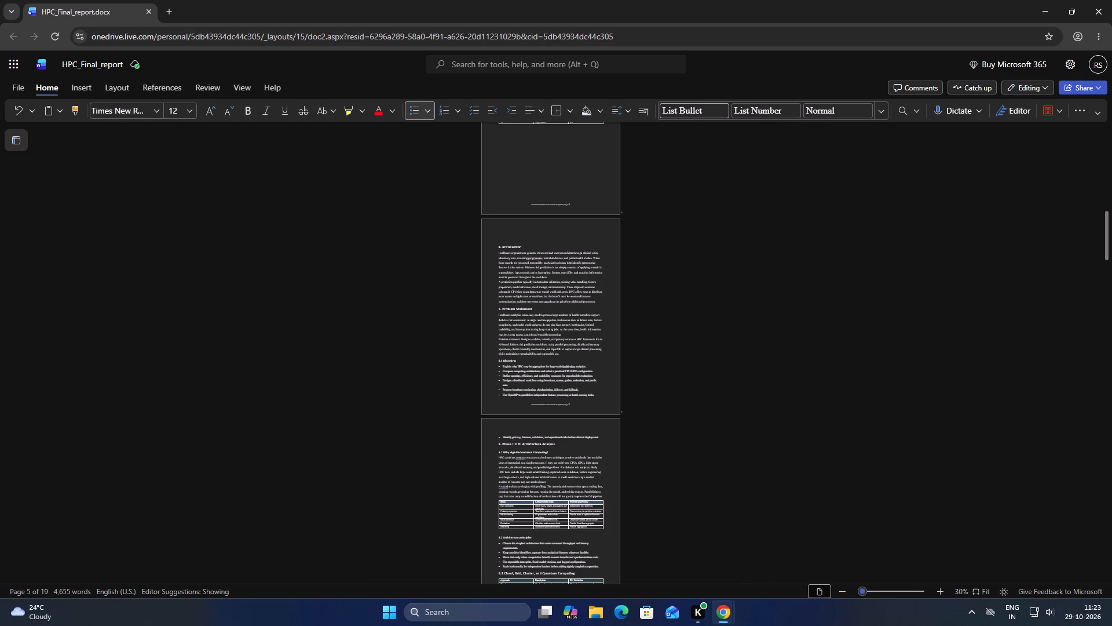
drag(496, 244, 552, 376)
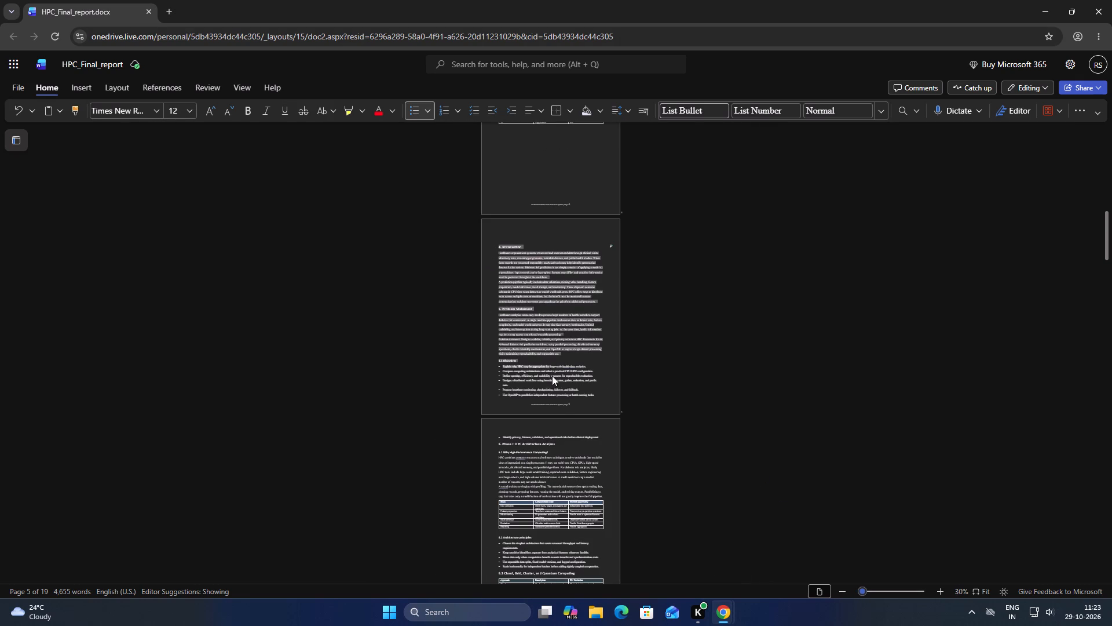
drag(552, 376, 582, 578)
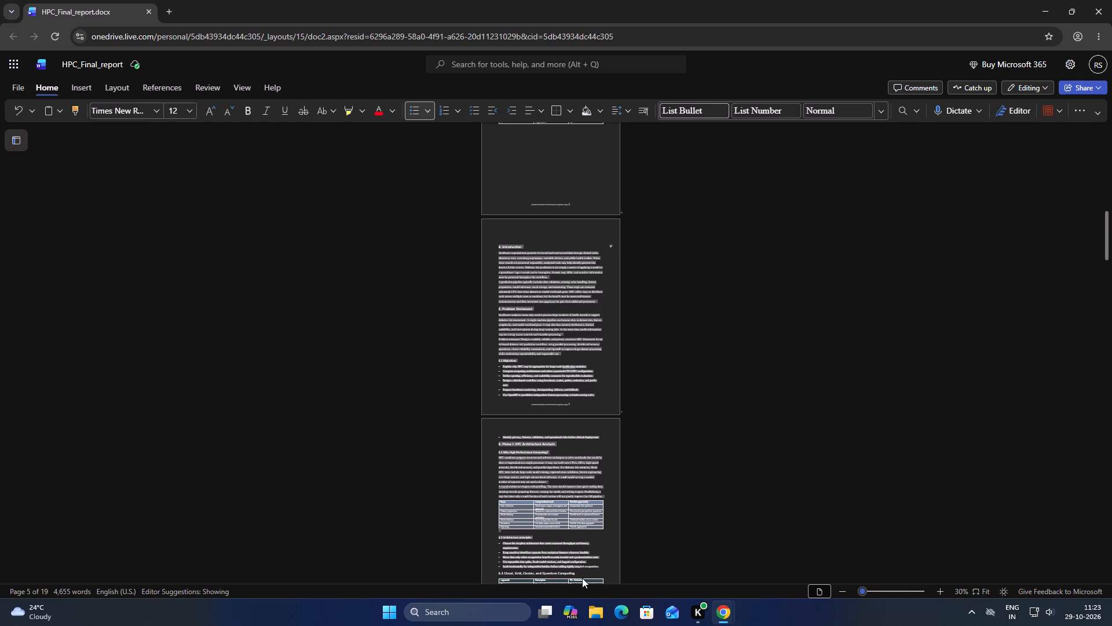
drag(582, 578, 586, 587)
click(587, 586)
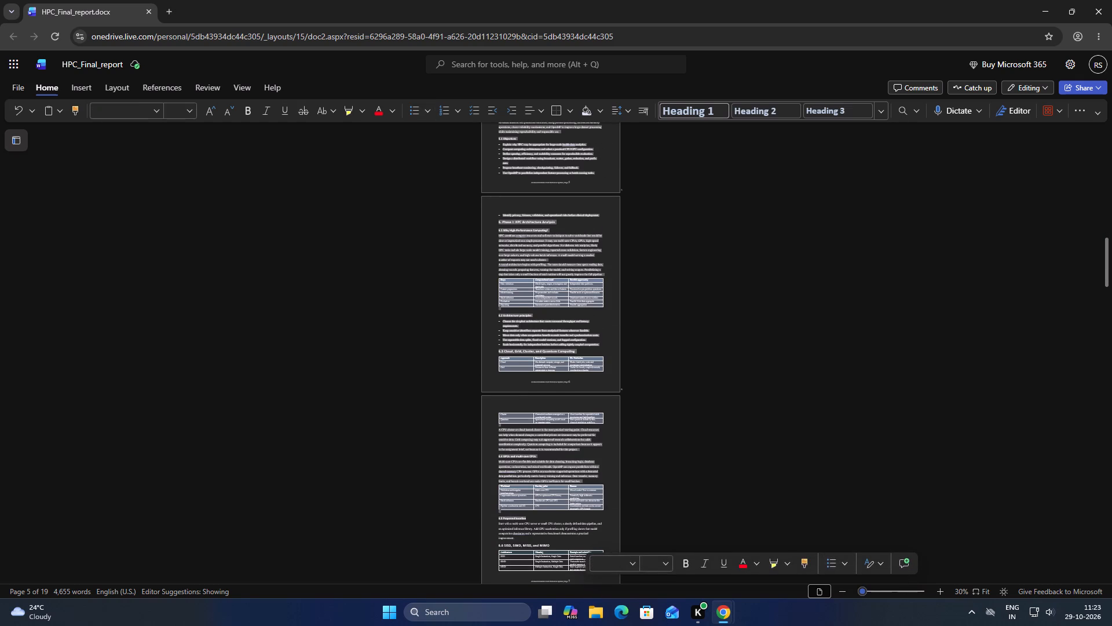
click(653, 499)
Select the report content from the Executive Summary heading through the end of the 7.4 Benchmark protocol list and copy it.
scroll(527, 449, up, 4)
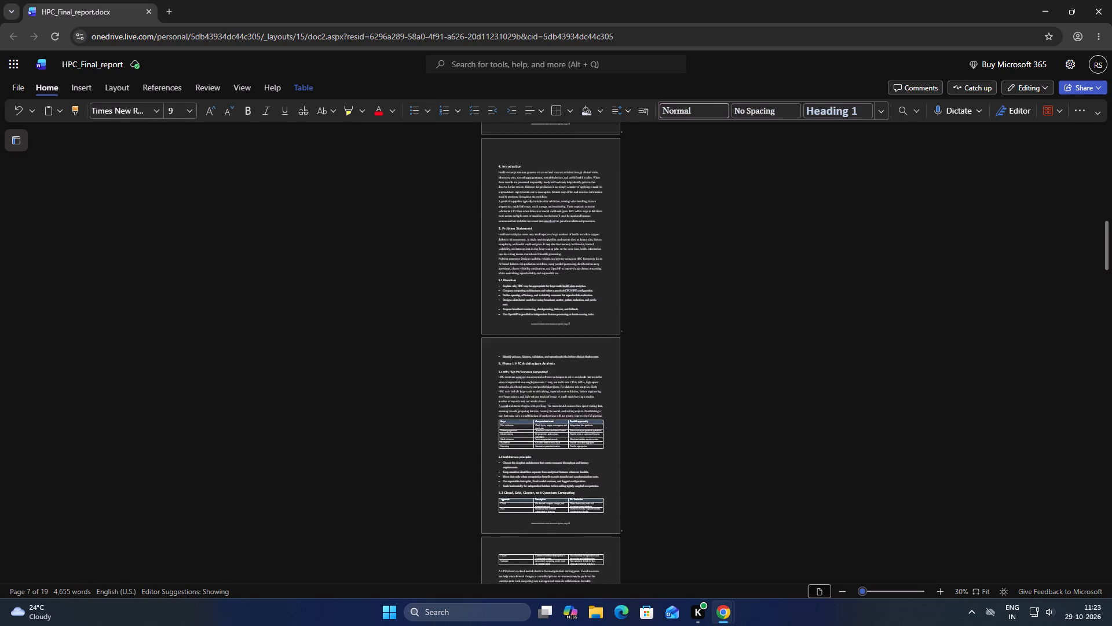
scroll(527, 449, up, 5)
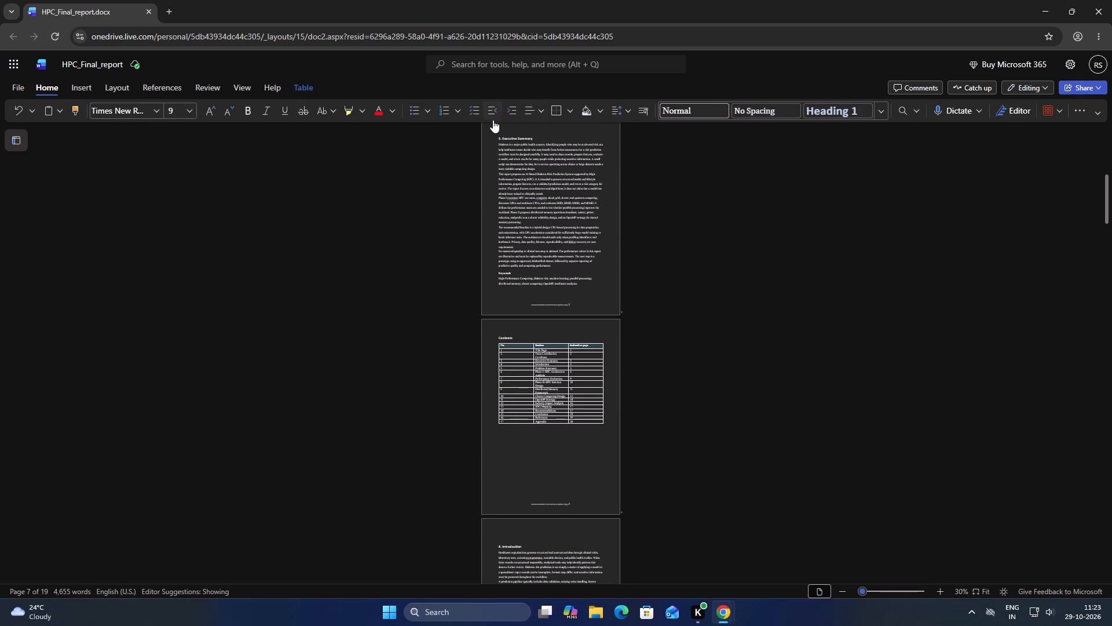
drag(494, 136, 599, 518)
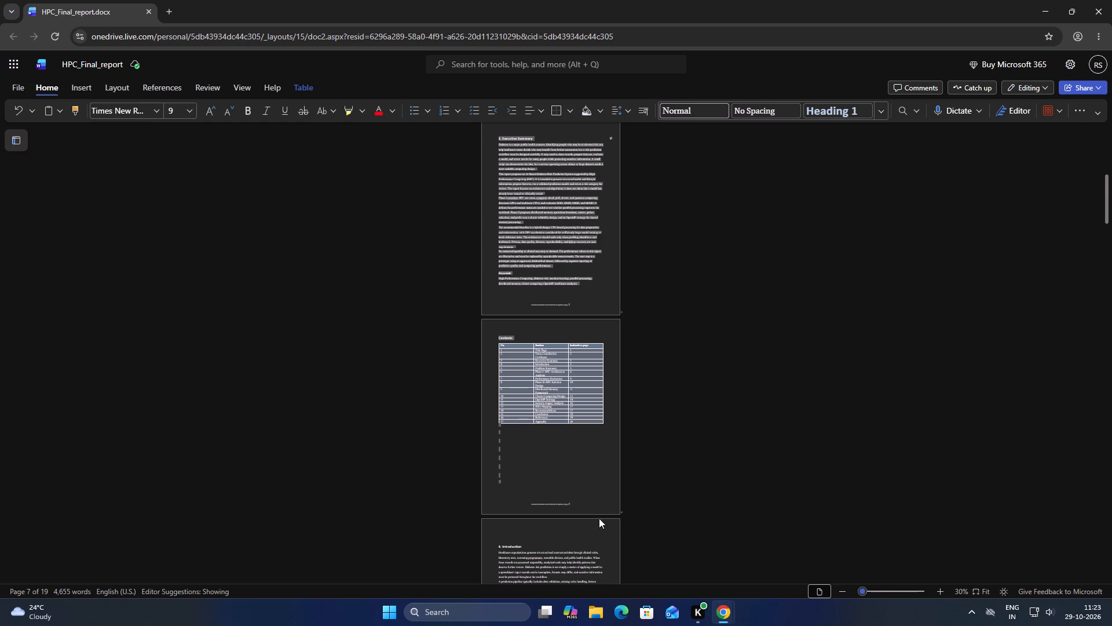
drag(599, 518, 588, 592)
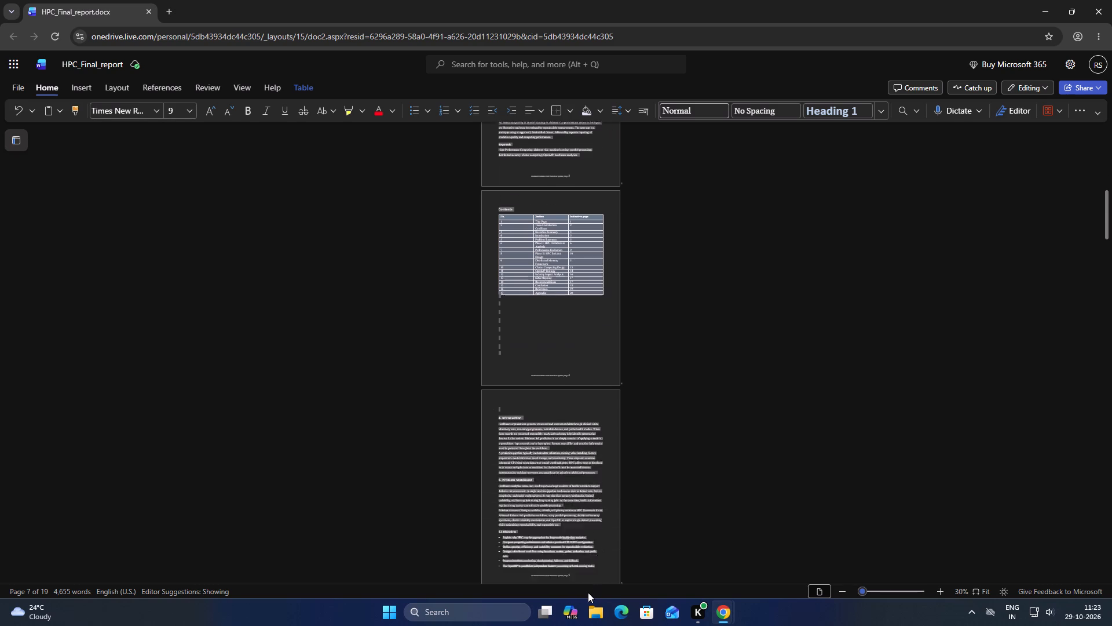
drag(588, 592, 586, 585)
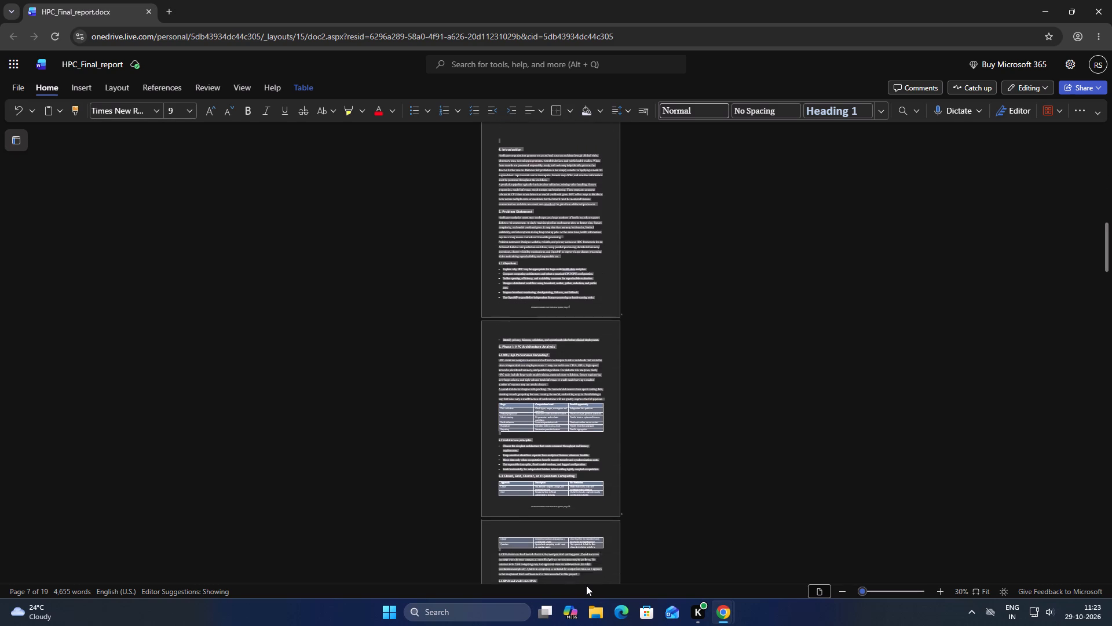
drag(586, 585, 588, 589)
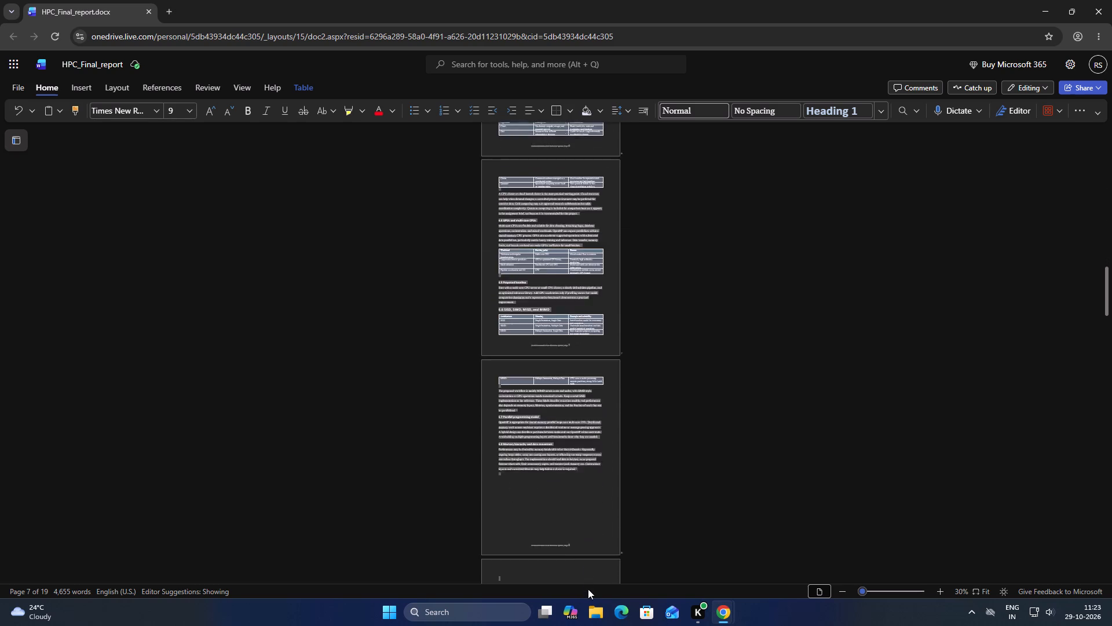
drag(588, 589, 568, 475)
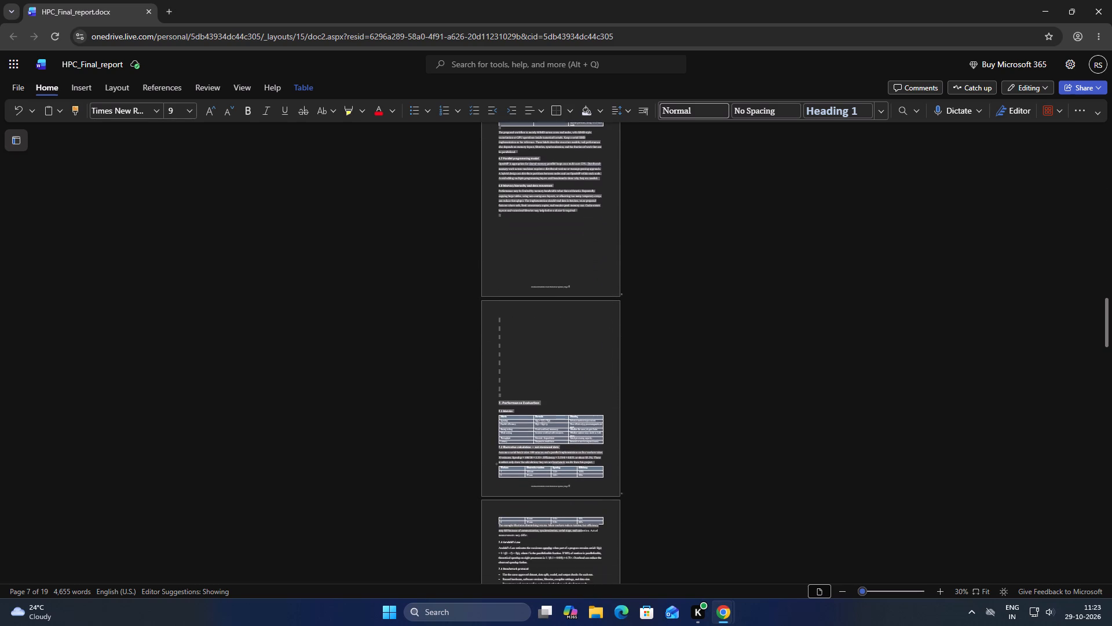
drag(568, 475, 587, 578)
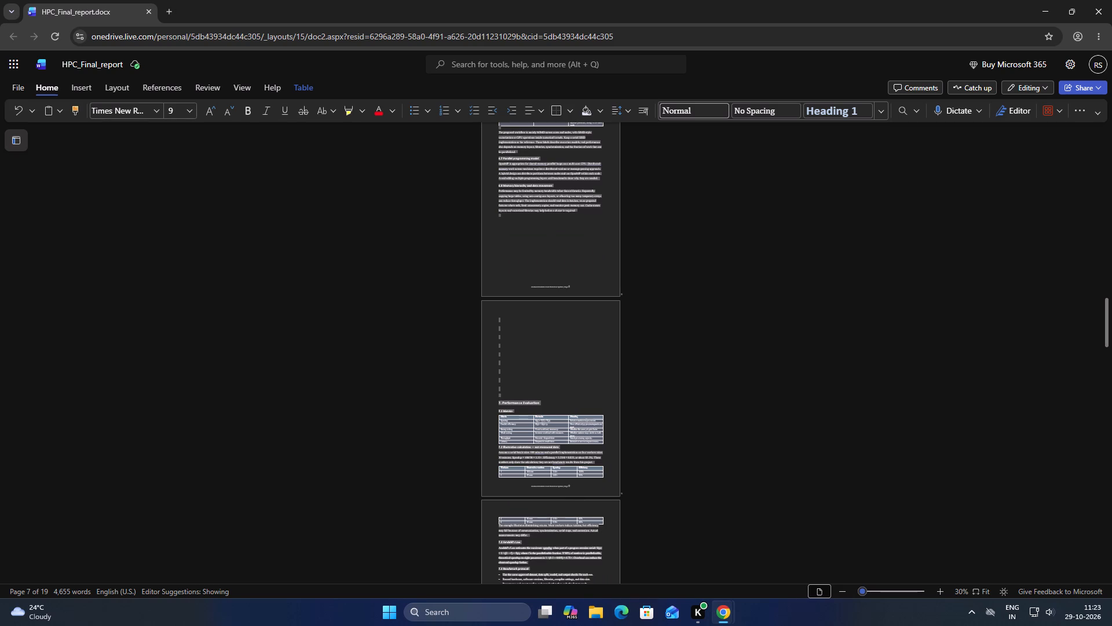
drag(587, 578, 585, 467)
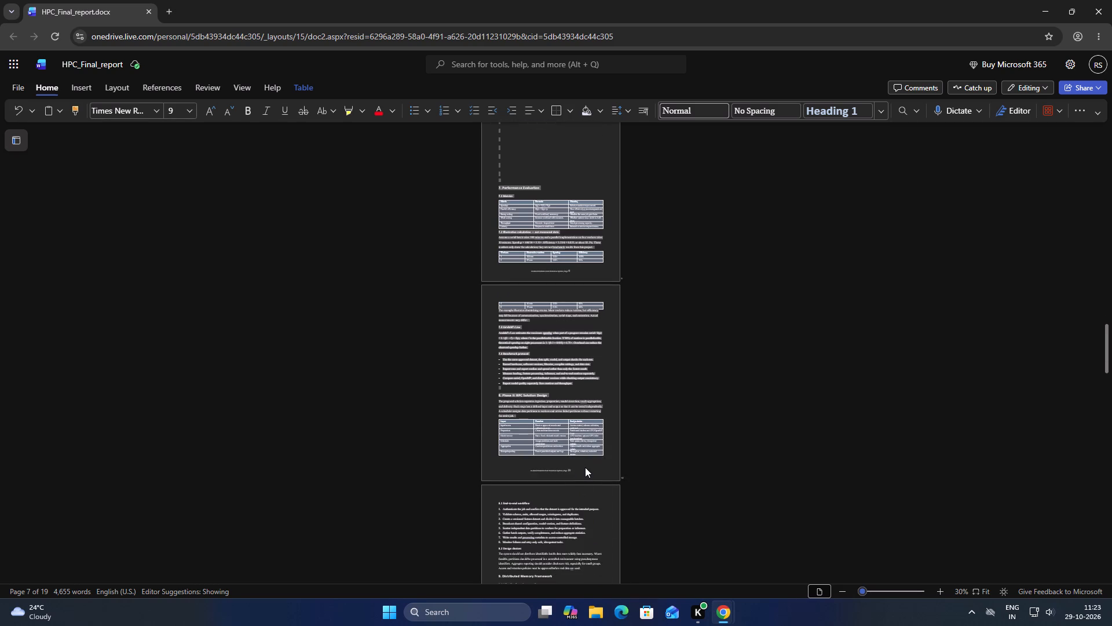
drag(585, 467, 586, 390)
key(ctrl+c)
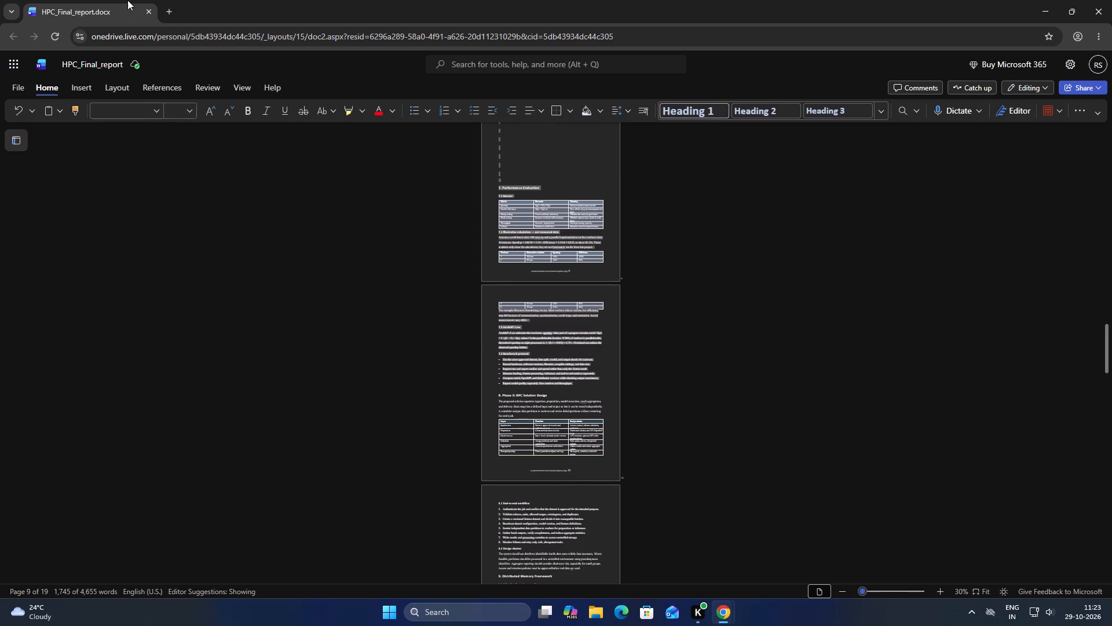
Switch to the new document's window and paste the copied report sections on the blank page after the Student Declaration.
click(1040, 5)
key(ctrl+v)
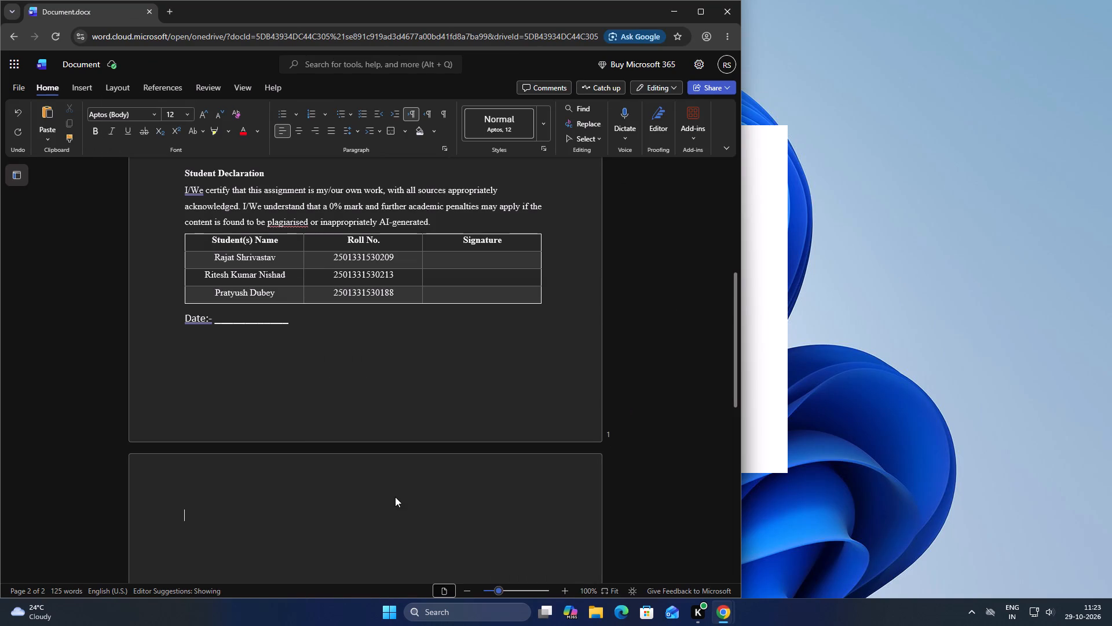
click(281, 514)
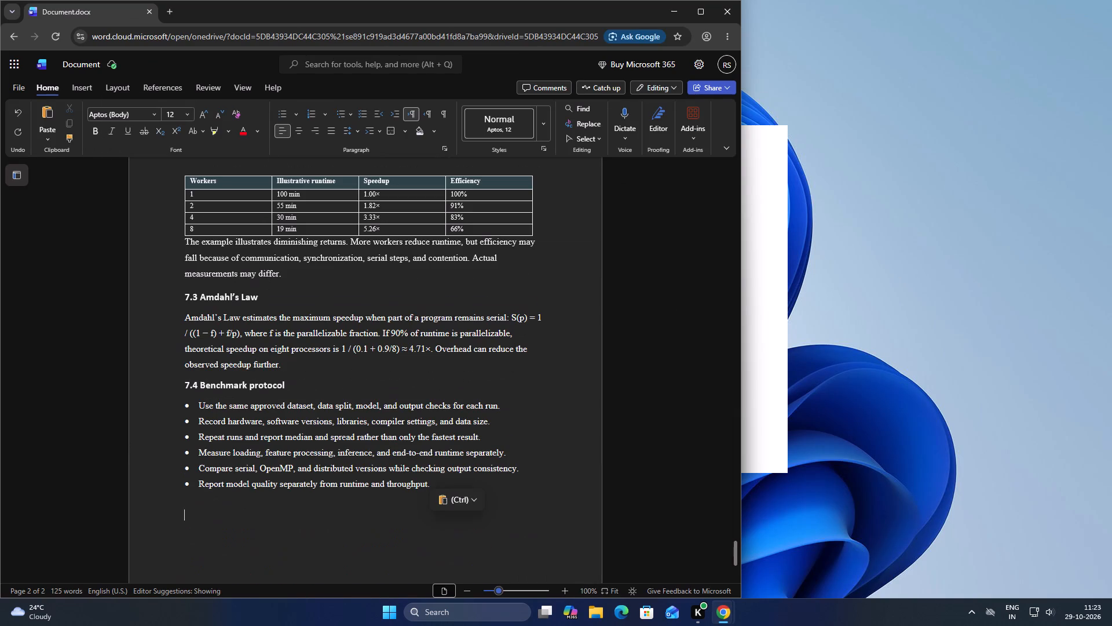
Delete the blank lines above the "7. Performance Evaluation" heading so it starts at the top of its page.
scroll(323, 496, up, 3)
scroll(353, 402, down, 6)
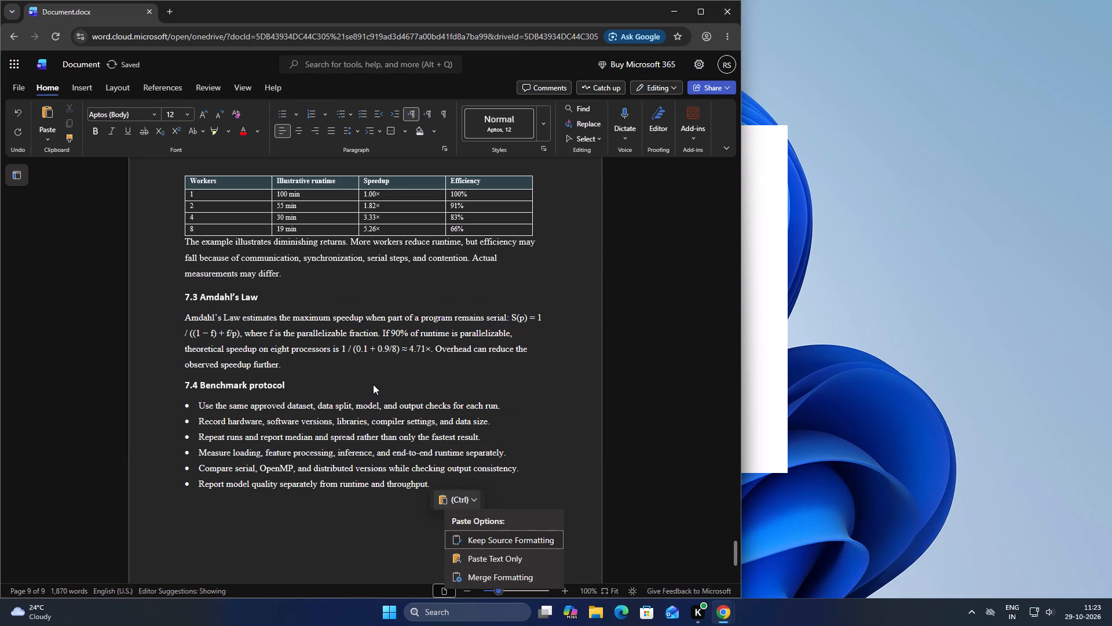
scroll(374, 384, up, 3)
scroll(473, 411, up, 2)
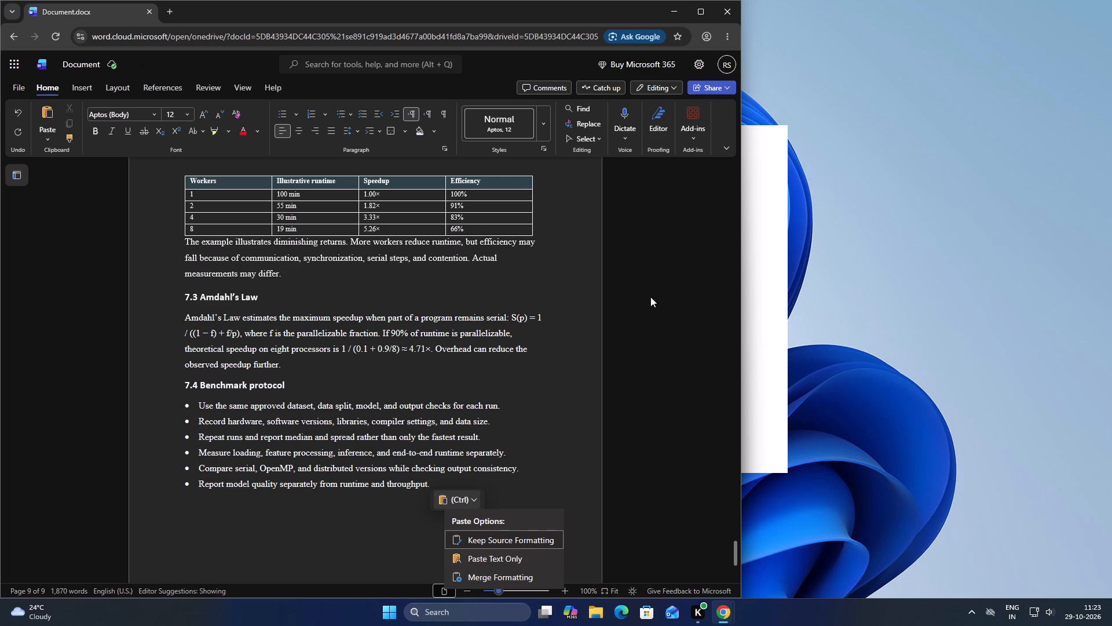
drag(734, 547, 736, 537)
drag(735, 549, 735, 514)
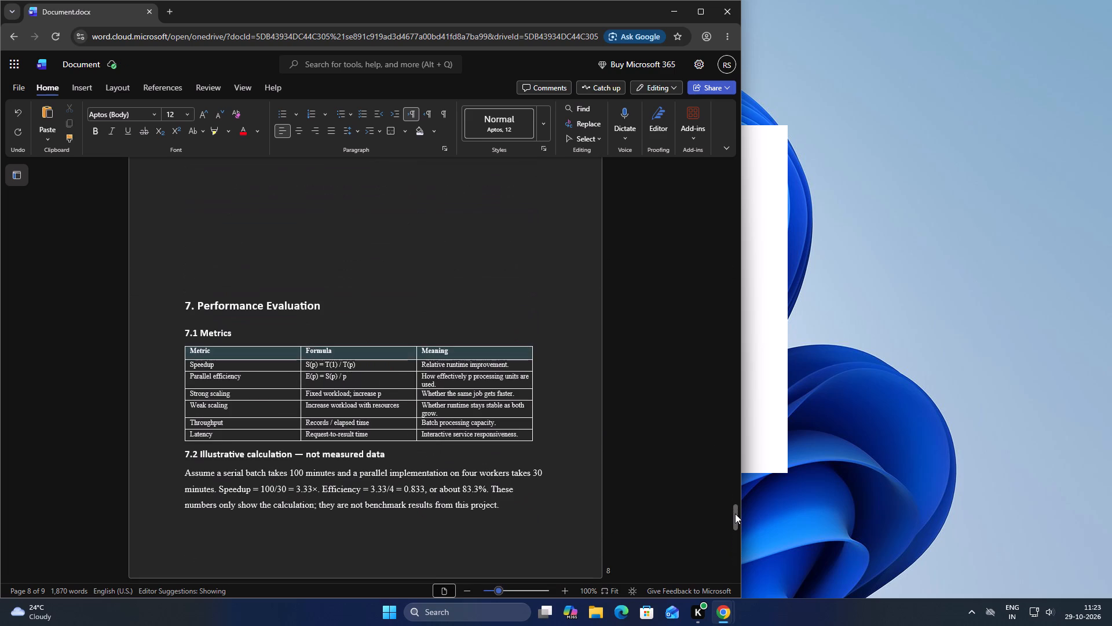
drag(735, 514, 734, 503)
click(243, 420)
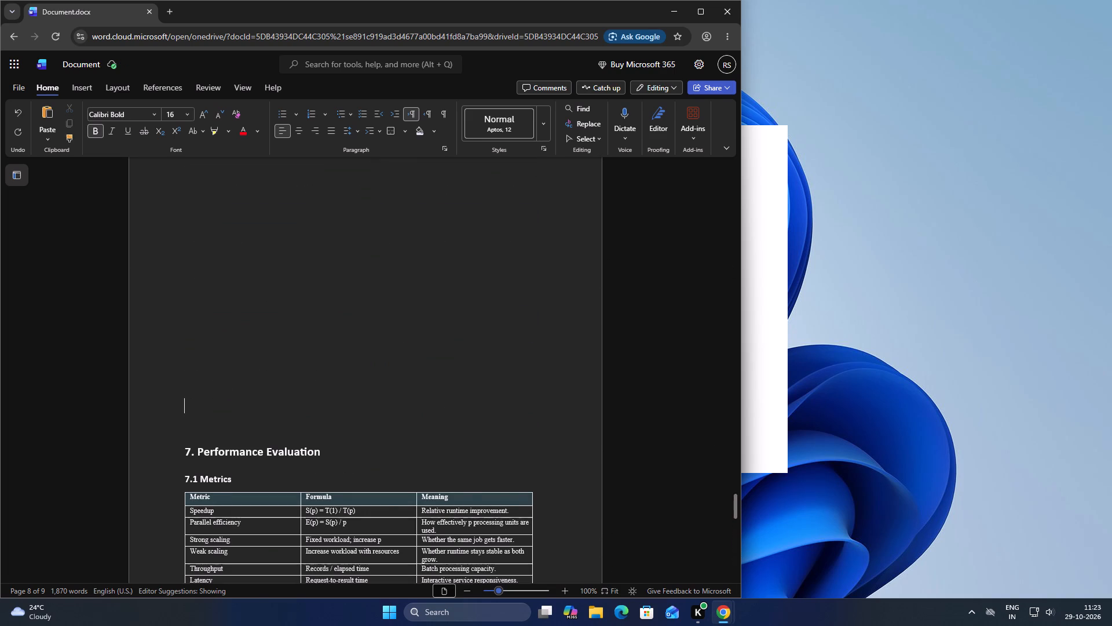
key(BackSpace)
key(BackSpace)
key(BackSpace)
key(BackSpace)
key(BackSpace)
key(BackSpace)
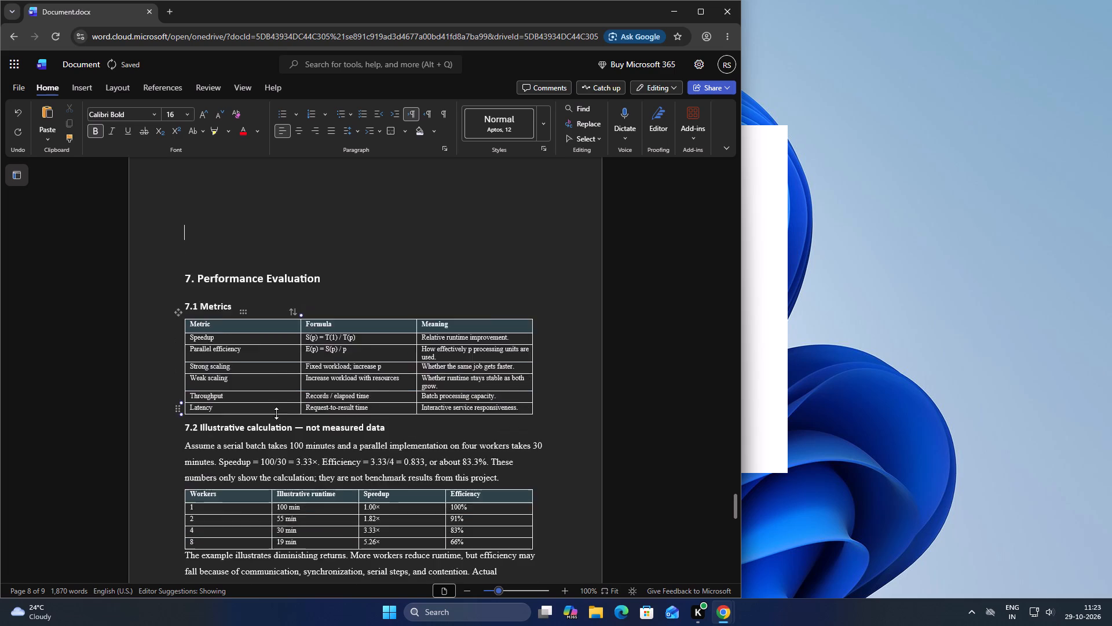
key(BackSpace)
key(BackSpace)
Review the pasted report pages from section 7 back up to the Contents table, checking the page layout.
scroll(372, 444, up, 4)
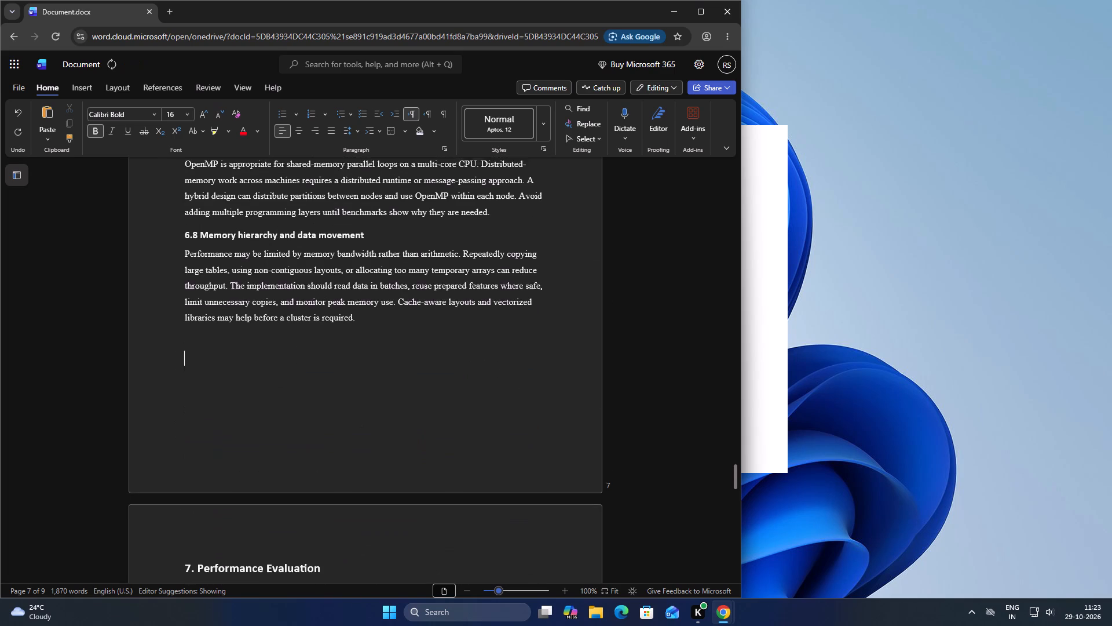
scroll(372, 444, down, 18)
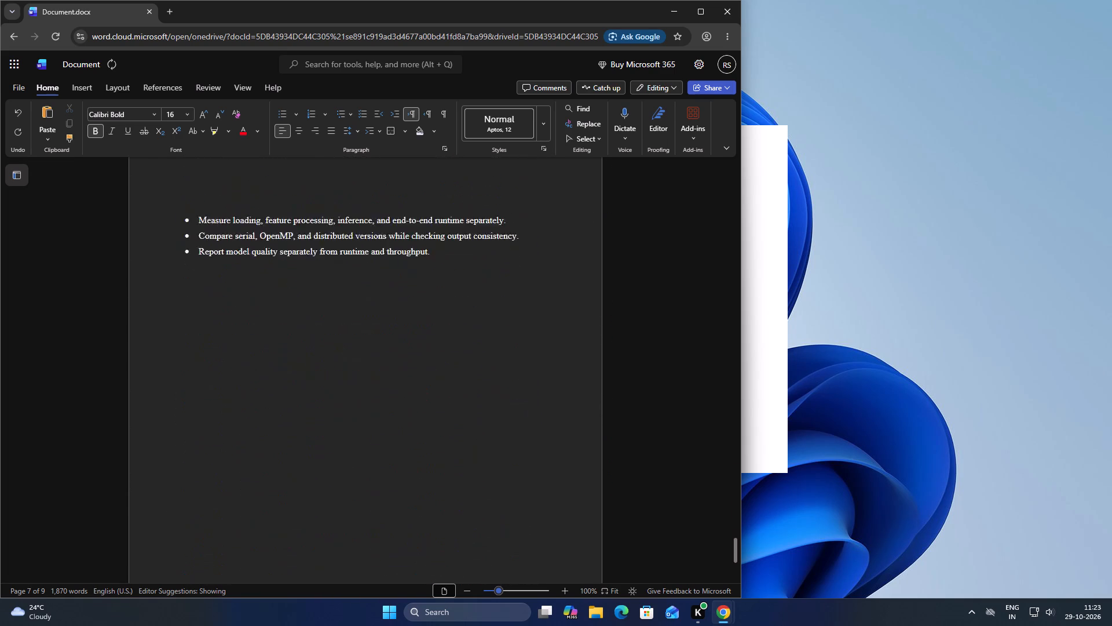
scroll(378, 435, up, 18)
scroll(378, 435, up, 4)
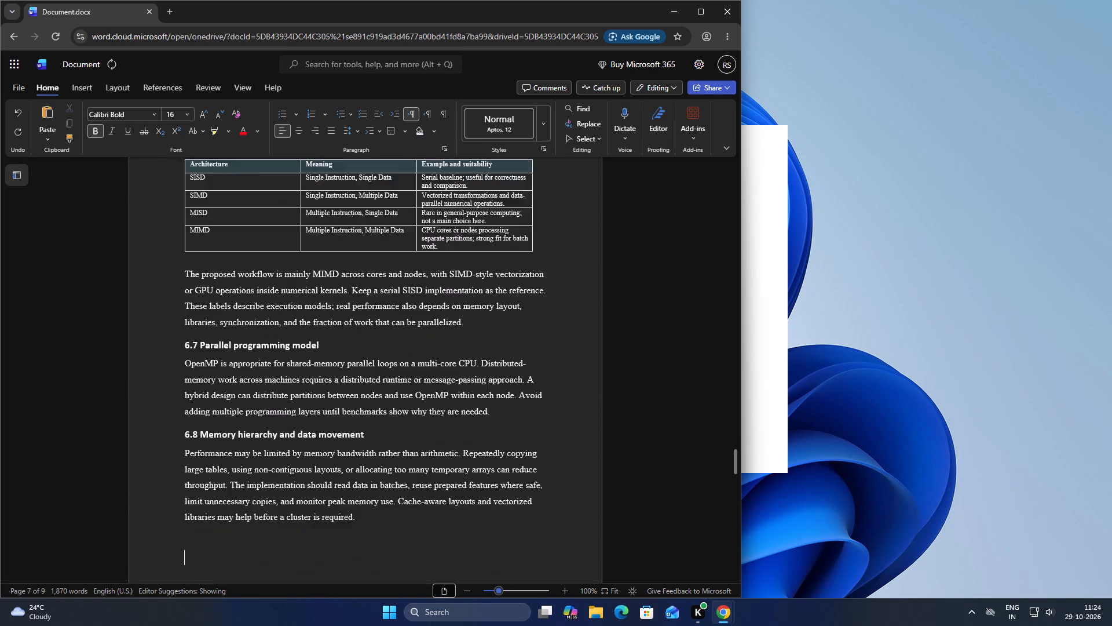
scroll(378, 435, up, 8)
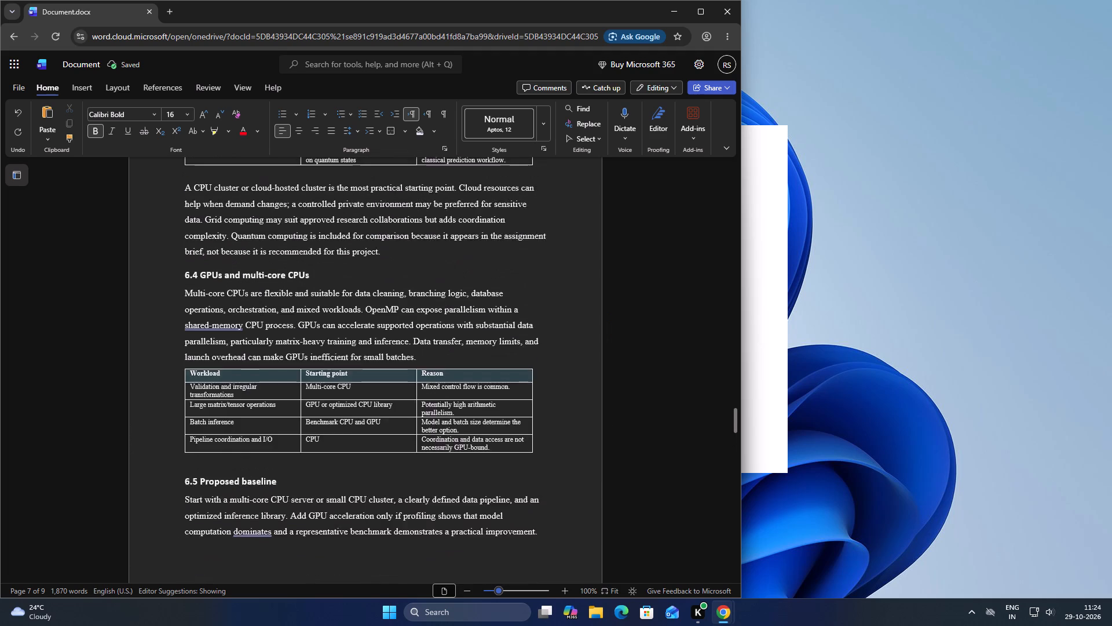
scroll(378, 435, up, 13)
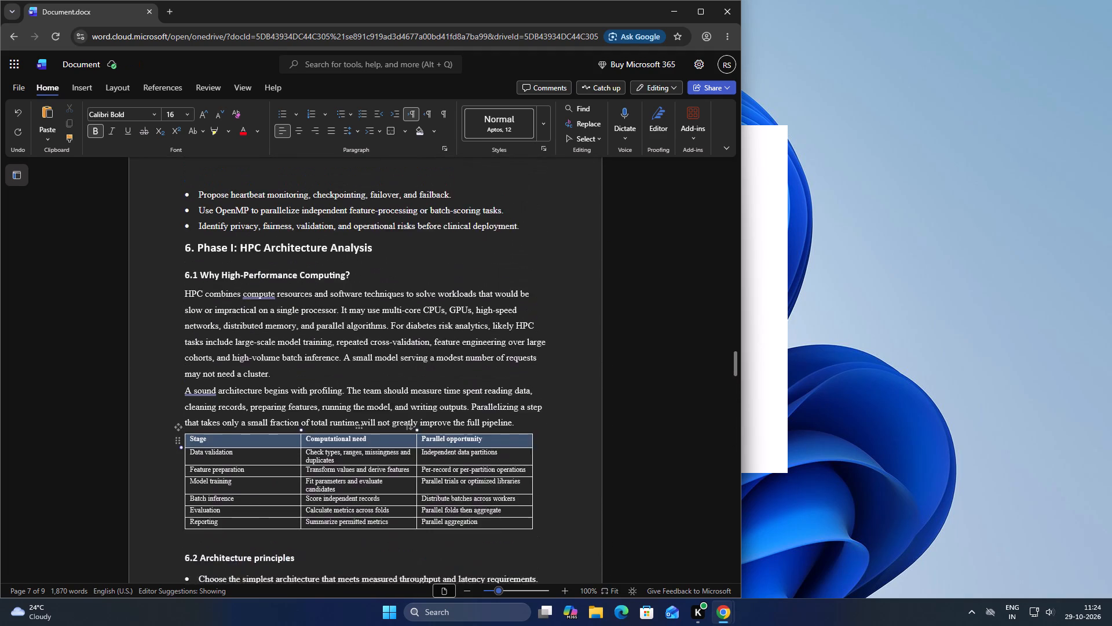
scroll(378, 435, up, 10)
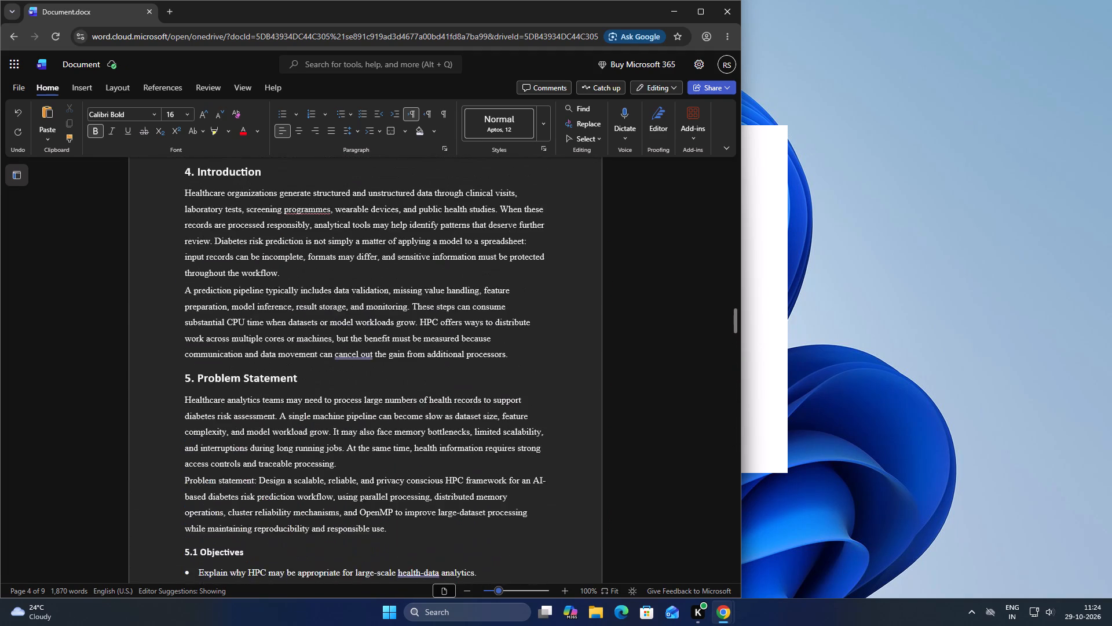
scroll(378, 435, up, 4)
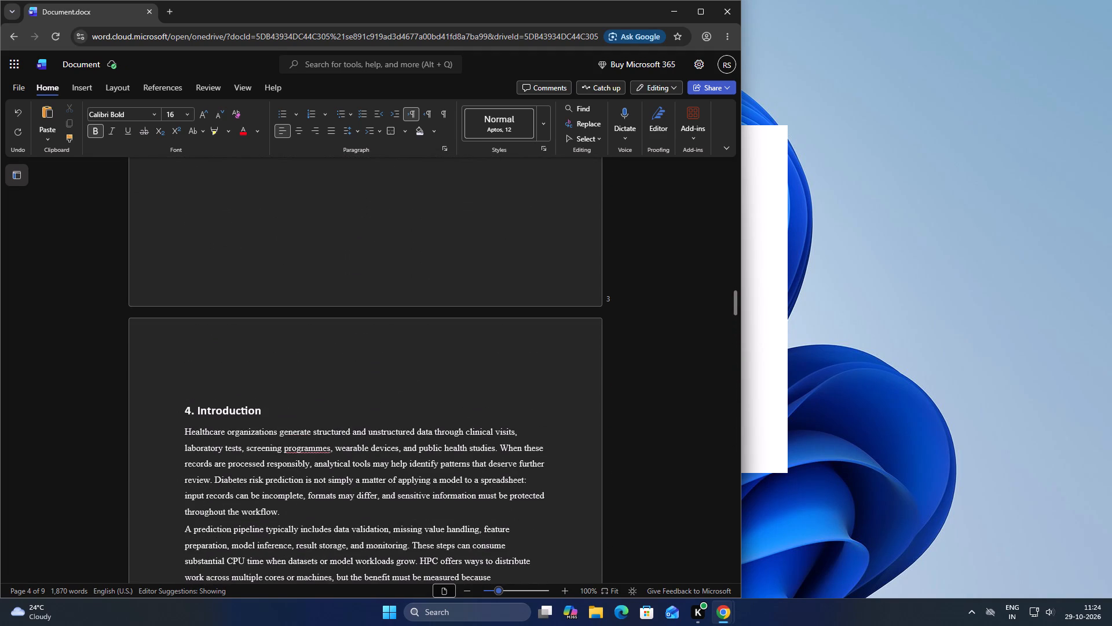
scroll(339, 393, up, 4)
scroll(339, 393, down, 2)
scroll(339, 393, up, 6)
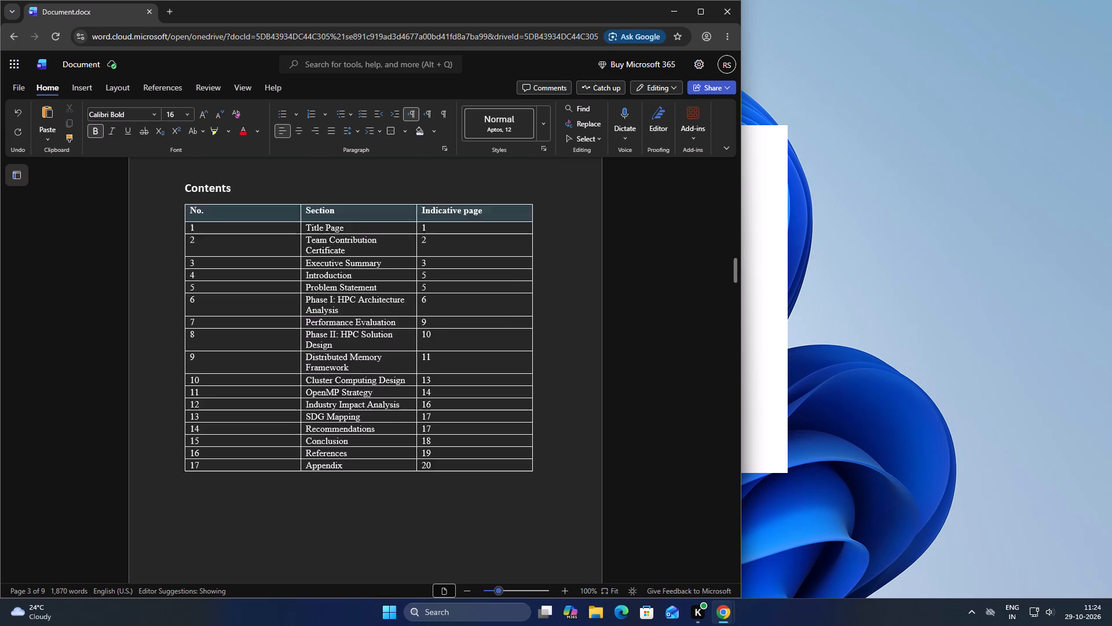
Delete the Contents heading together with its whole section and page-number table.
right_click(249, 341)
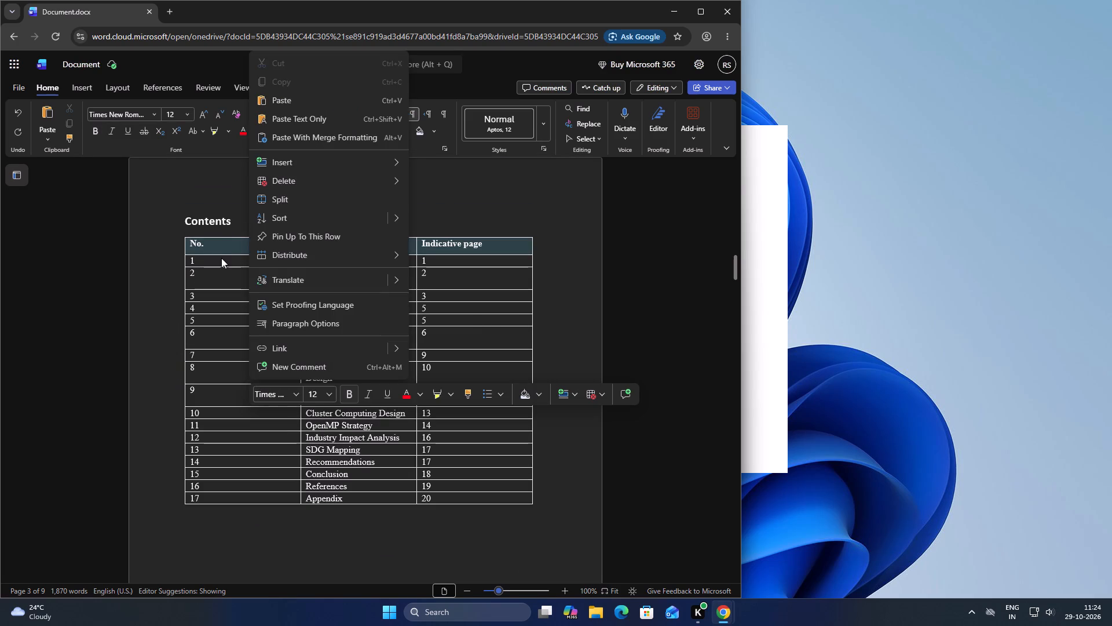
drag(174, 216, 544, 508)
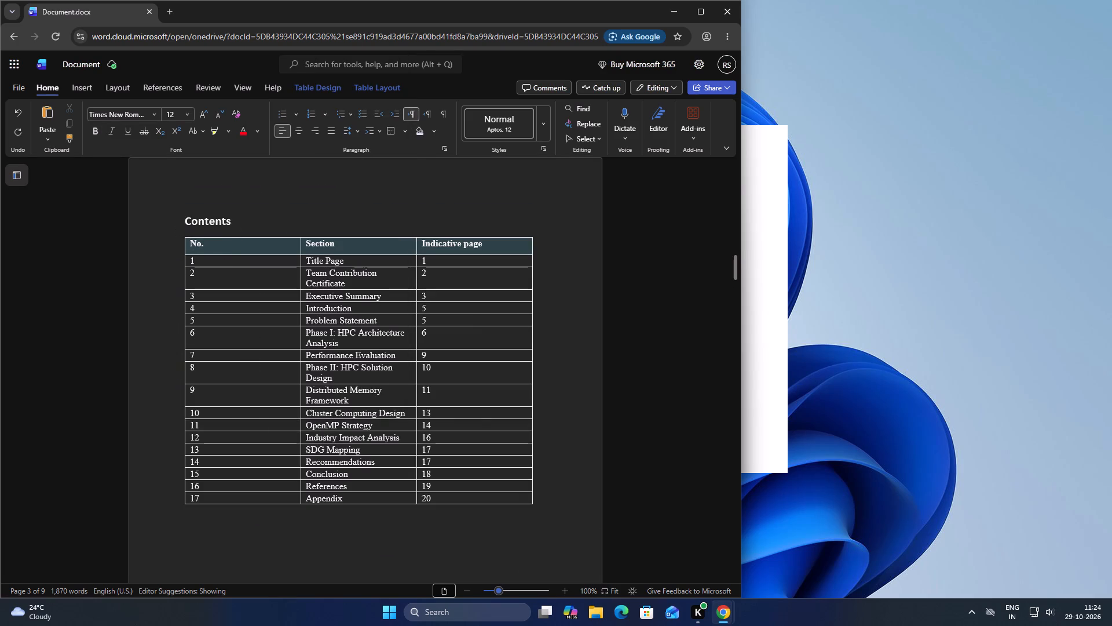
drag(544, 508, 547, 508)
key(BackSpace)
drag(557, 501, 194, 326)
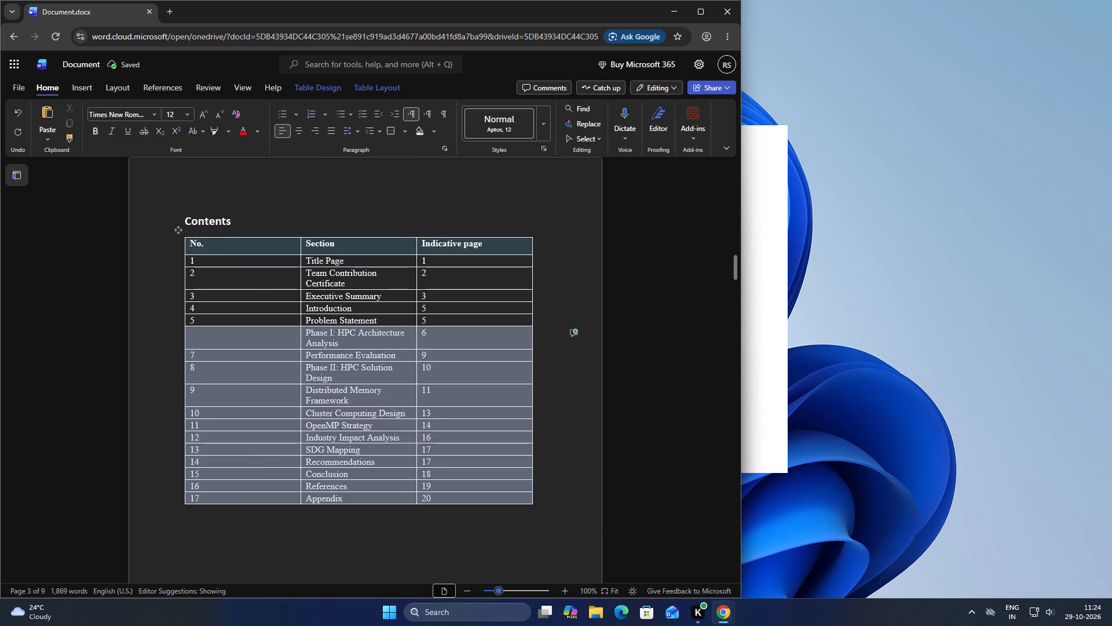
drag(194, 326, 166, 226)
key(BackSpace)
Delete the blank lines above the "4. Introduction" heading so it starts at the top of its page.
scroll(250, 308, down, 2)
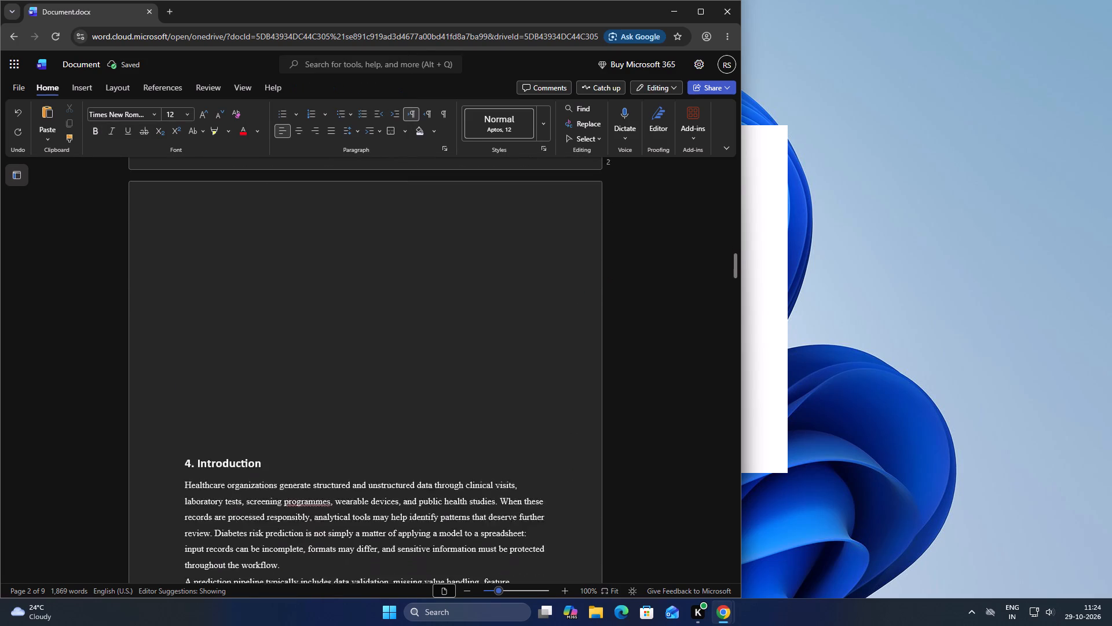
scroll(250, 309, up, 2)
scroll(265, 373, up, 9)
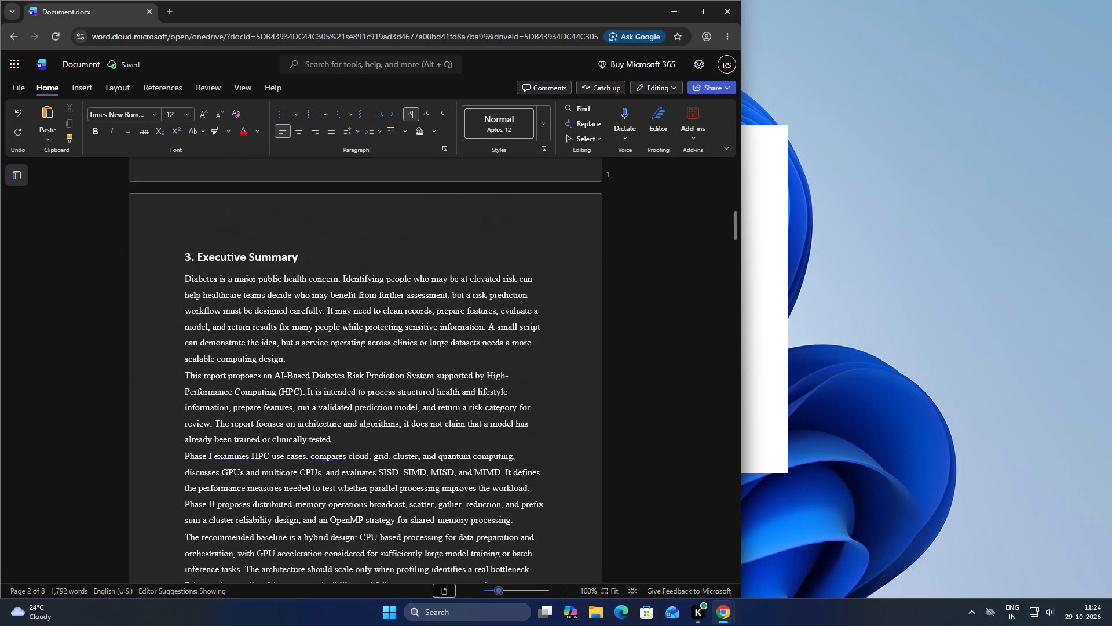
scroll(265, 373, up, 4)
scroll(265, 373, down, 10)
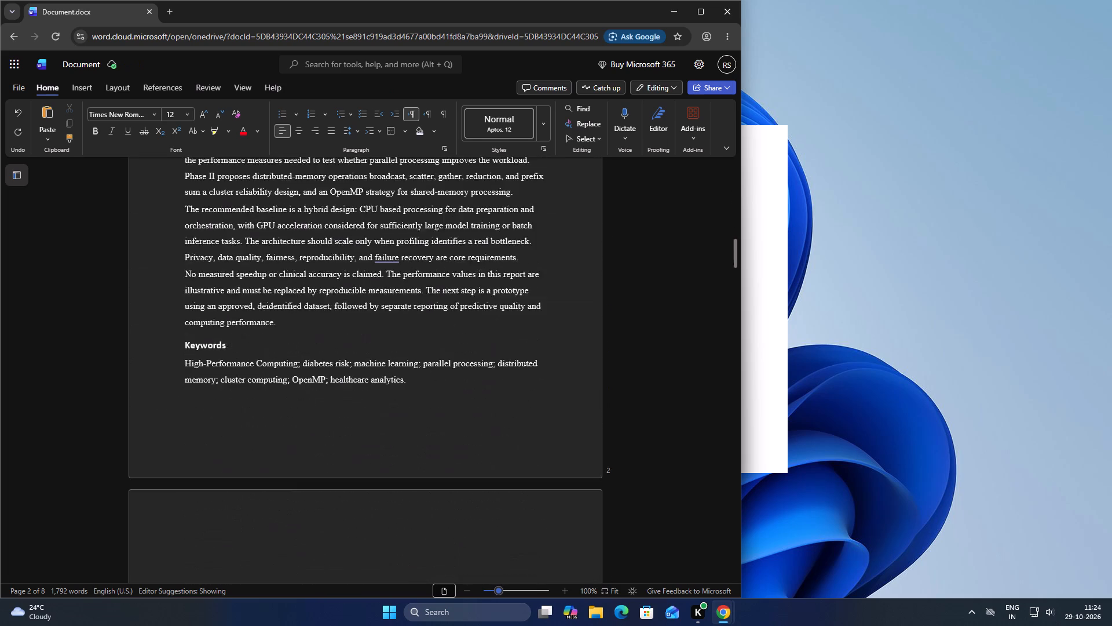
scroll(265, 373, down, 5)
click(199, 420)
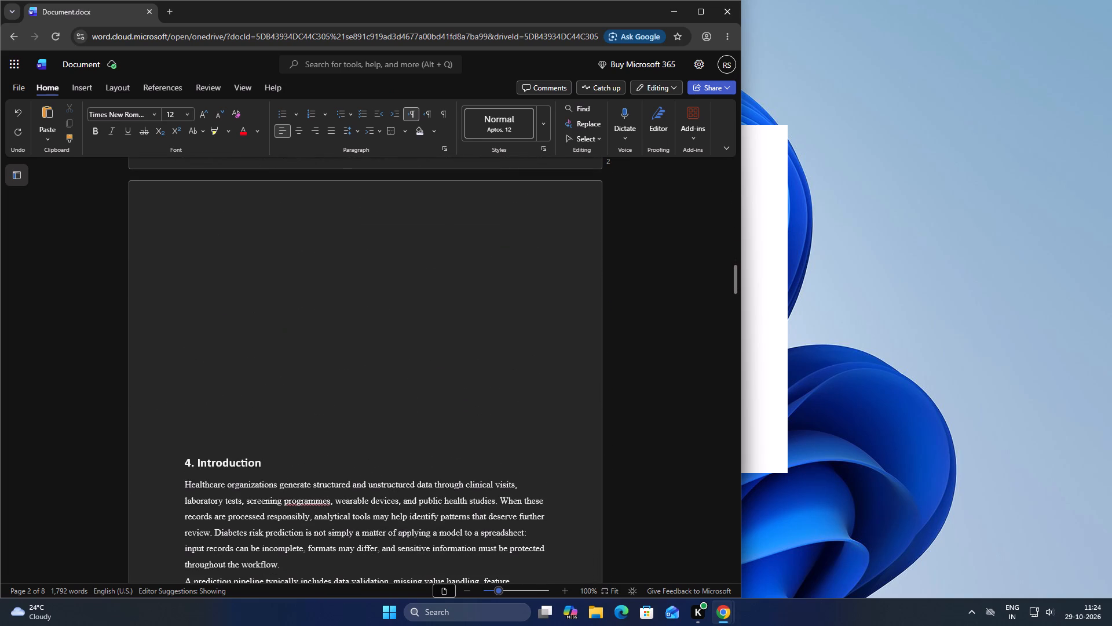
key(BackSpace)
key(BackSpace)
key(BackSpace)
key(BackSpace)
key(BackSpace)
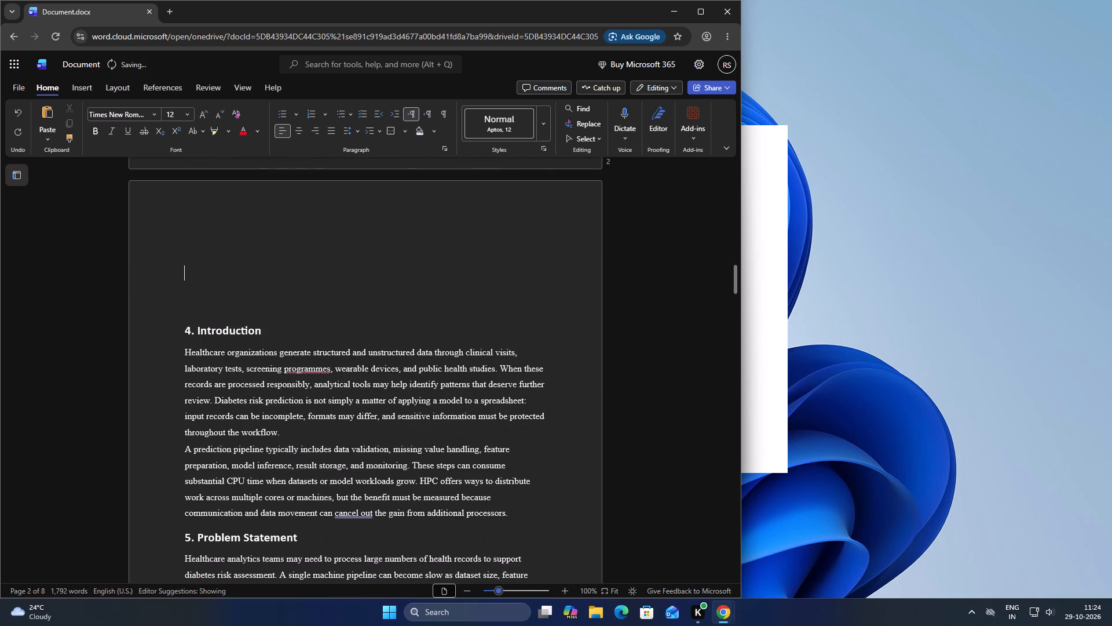
key(BackSpace)
key(BackSpace)
click(207, 368)
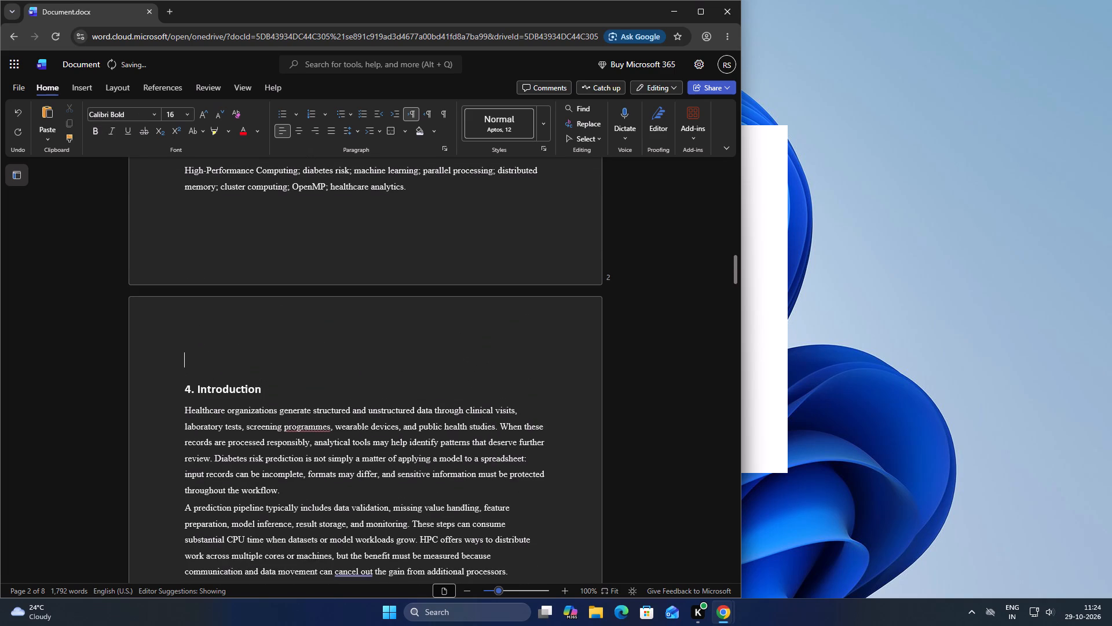
key(BackSpace)
click(203, 340)
click(185, 340)
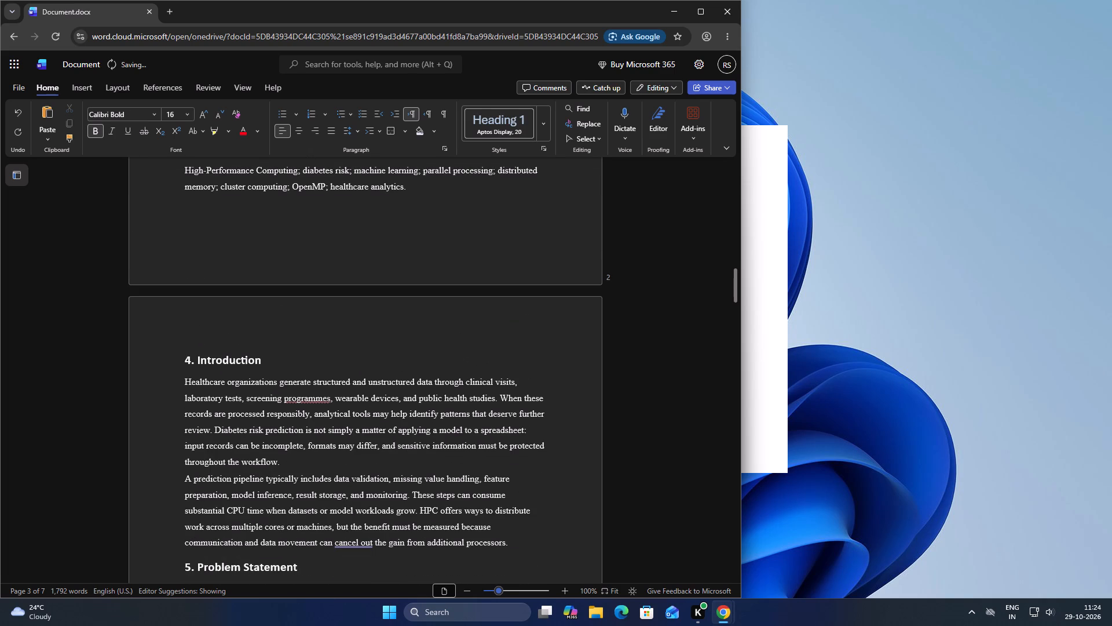
Apply the Normal margin preset, with 1" on all four sides, to the page layout.
click(123, 90)
click(27, 135)
click(58, 163)
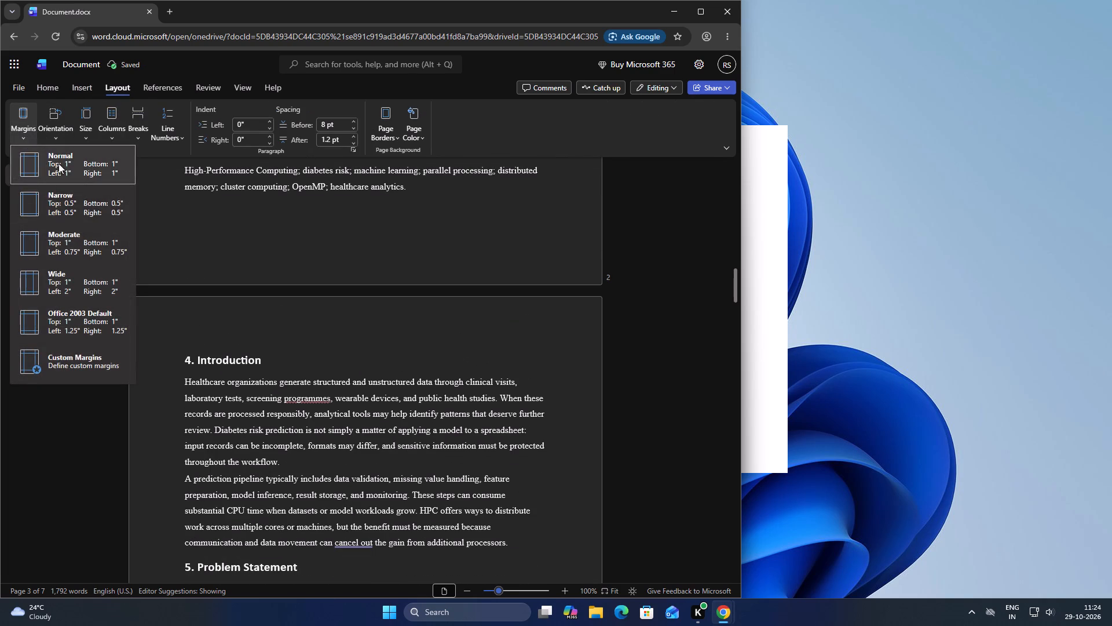
Examine how sections 4 to 6 flow across pages, especially where the 5.1 Objectives list breaks.
scroll(311, 301, down, 3)
scroll(275, 348, down, 3)
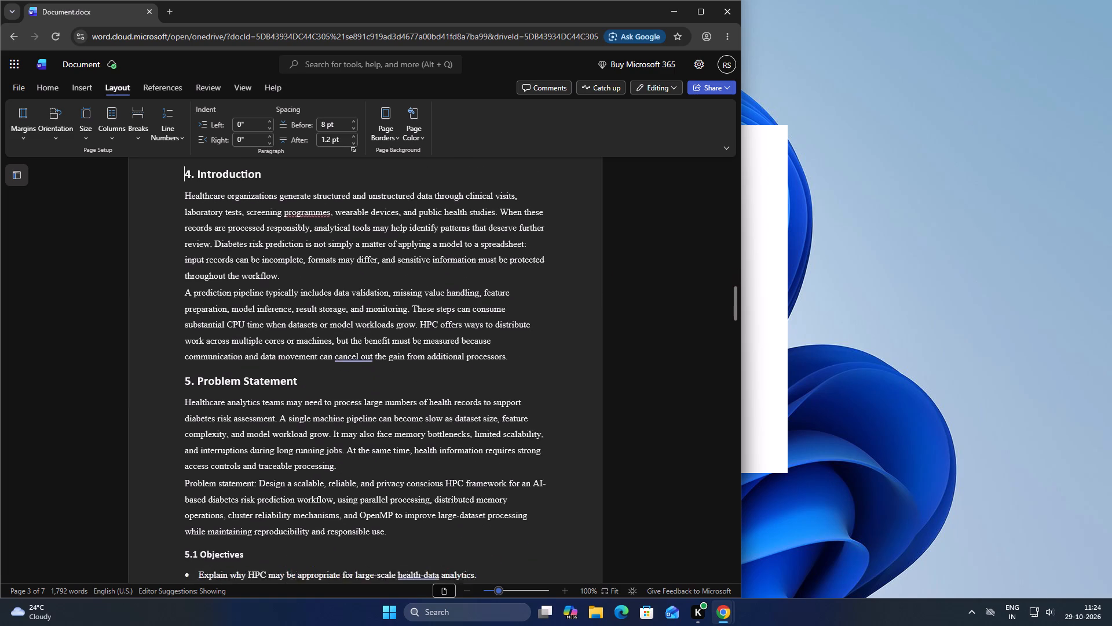
scroll(276, 348, down, 5)
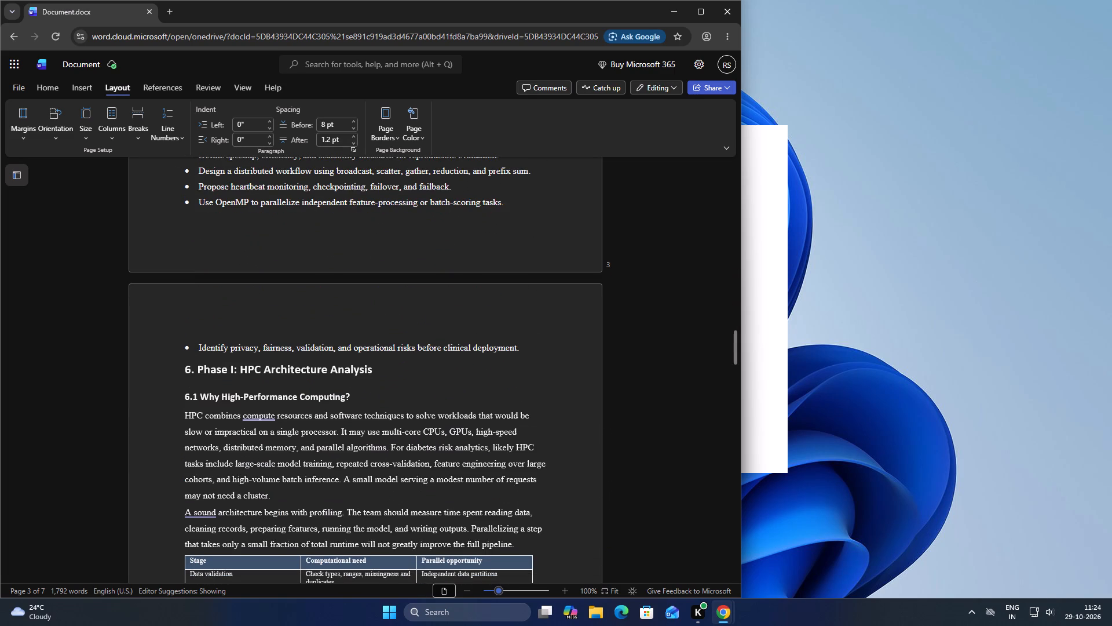
scroll(346, 325, down, 2)
scroll(346, 325, up, 11)
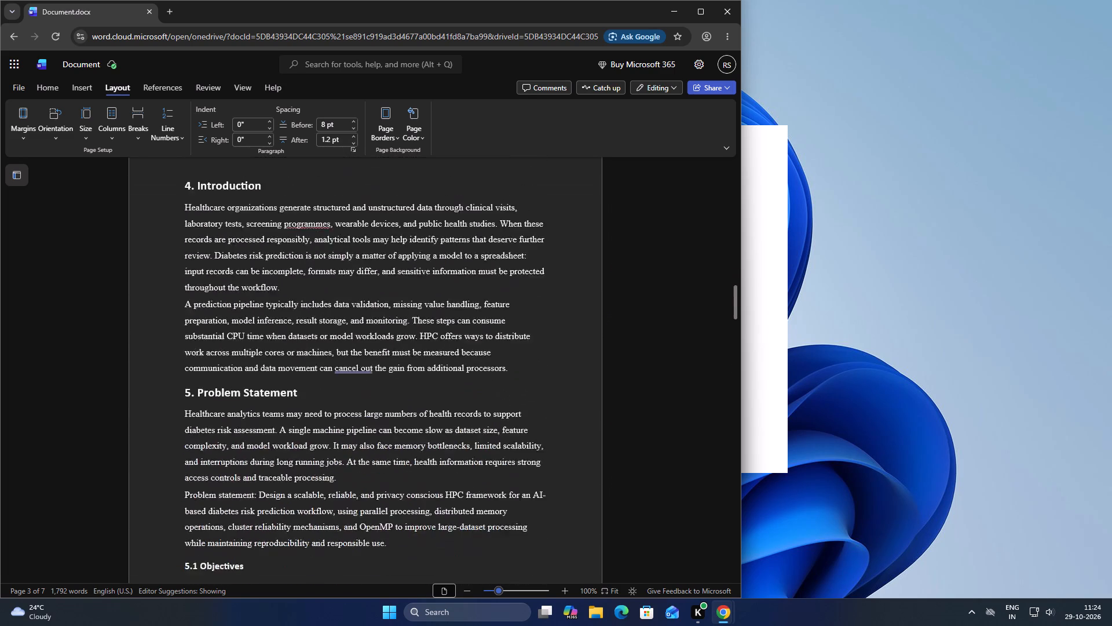
Set the paragraph spacing before the first four 5.1 Objectives bullets to 1.2 pt.
drag(182, 239, 312, 607)
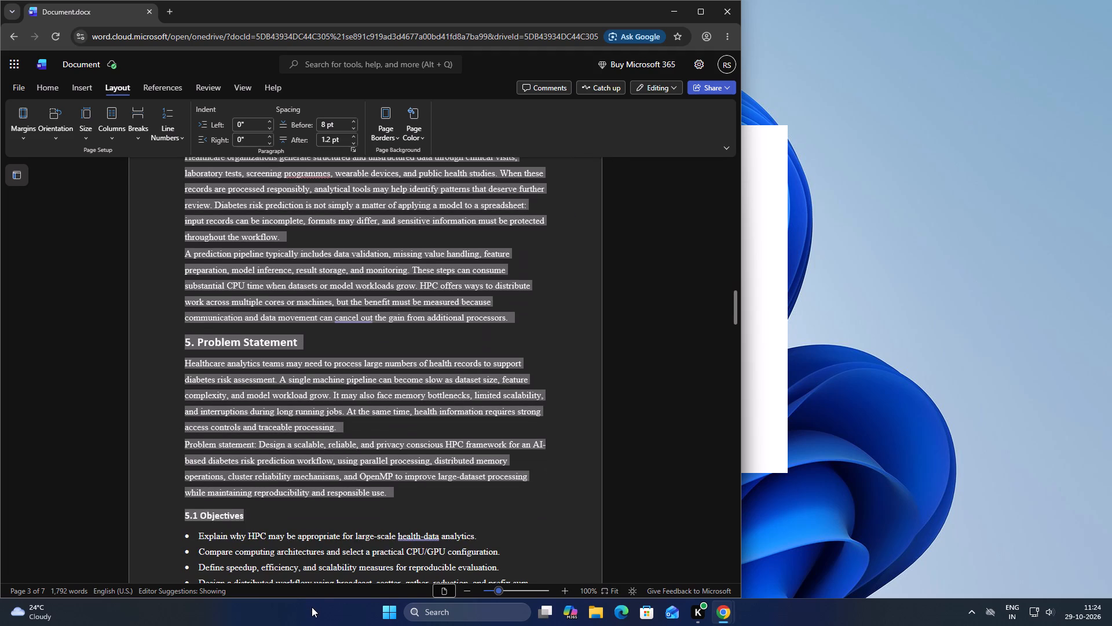
drag(312, 607, 437, 583)
click(328, 518)
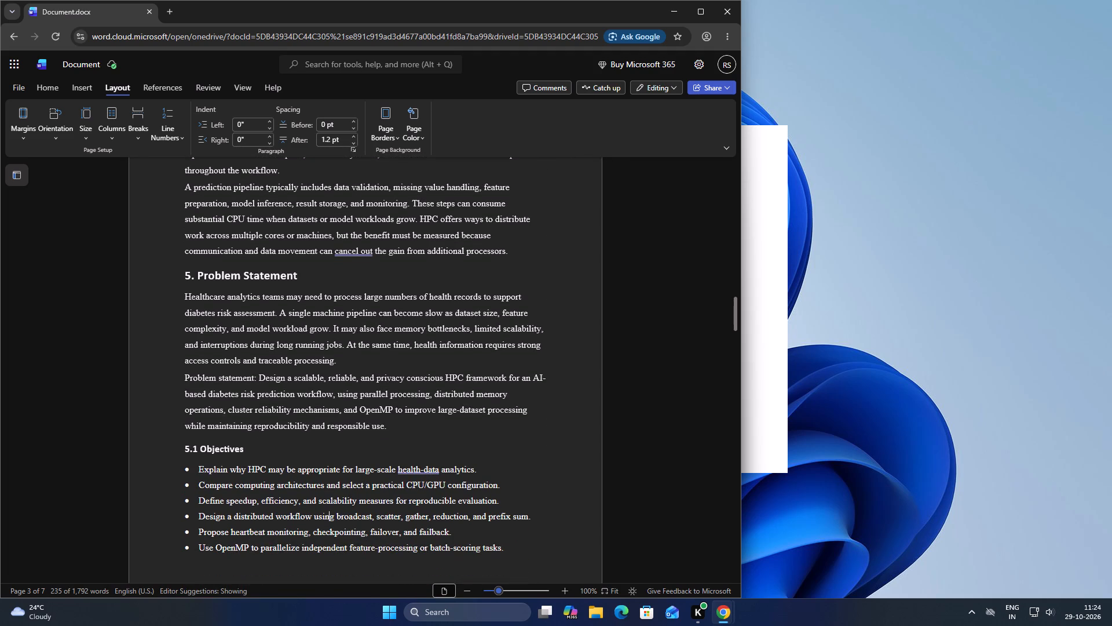
drag(322, 516, 200, 462)
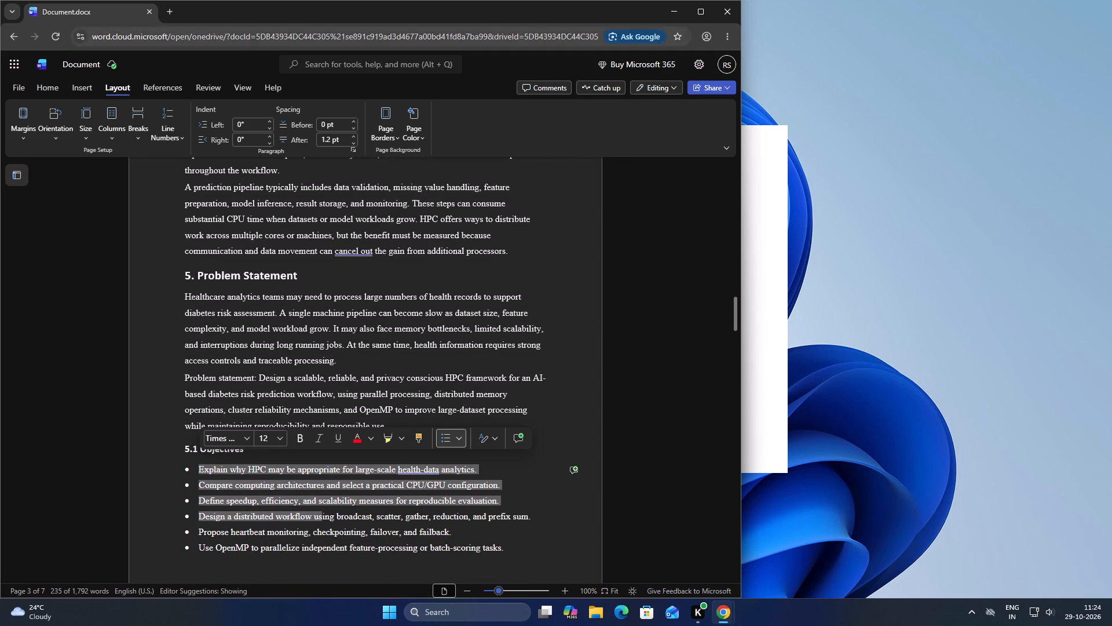
click(329, 121)
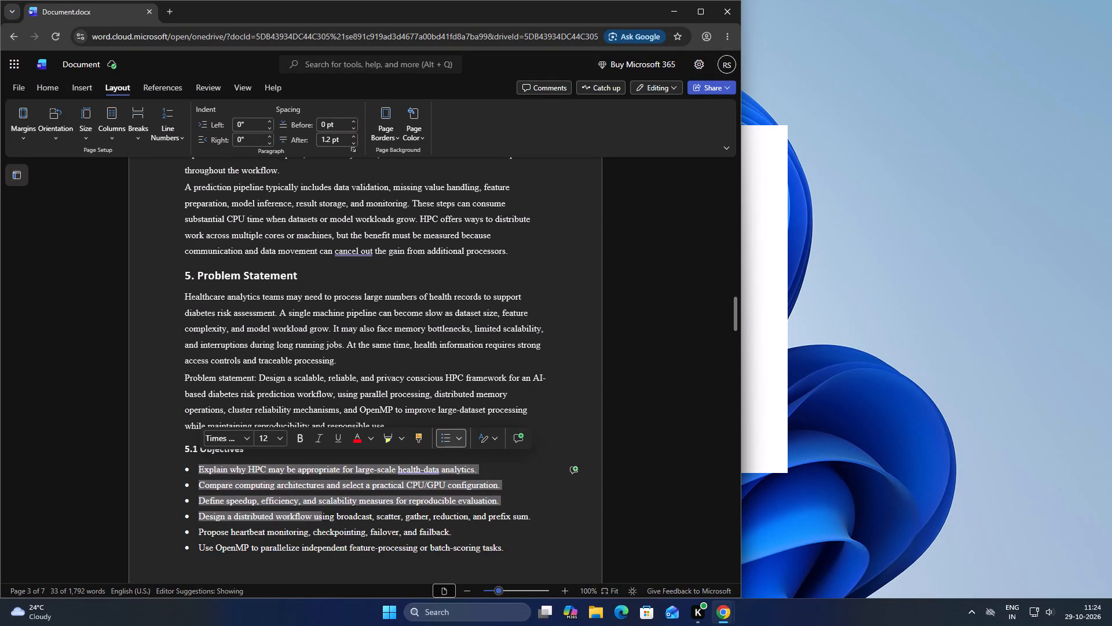
key(BackSpace)
key(1)
key(period)
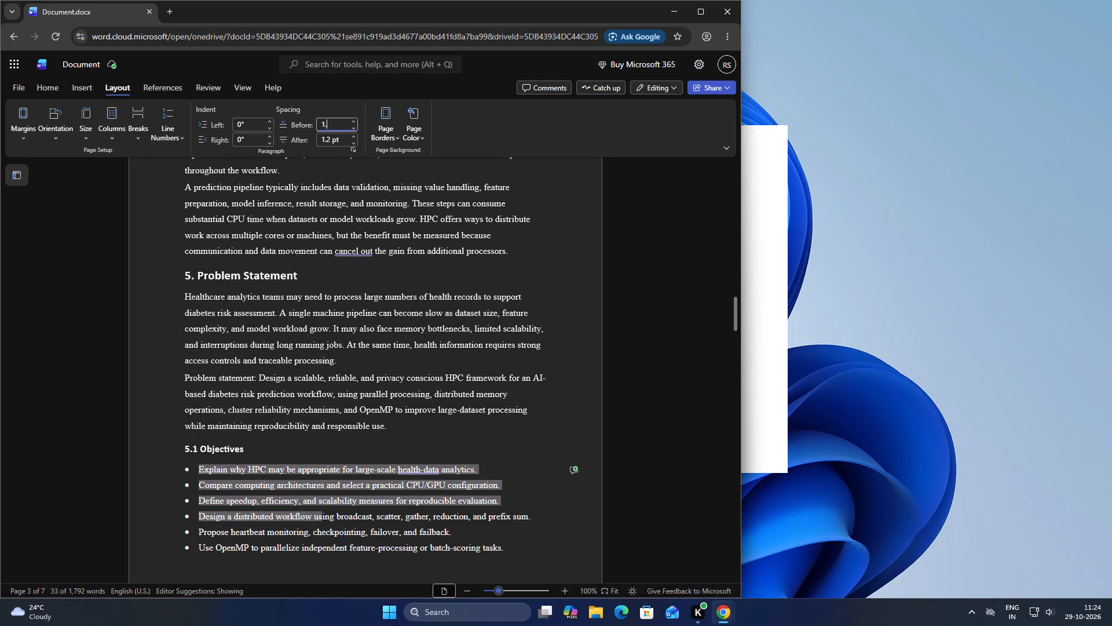
key(2)
key(Return)
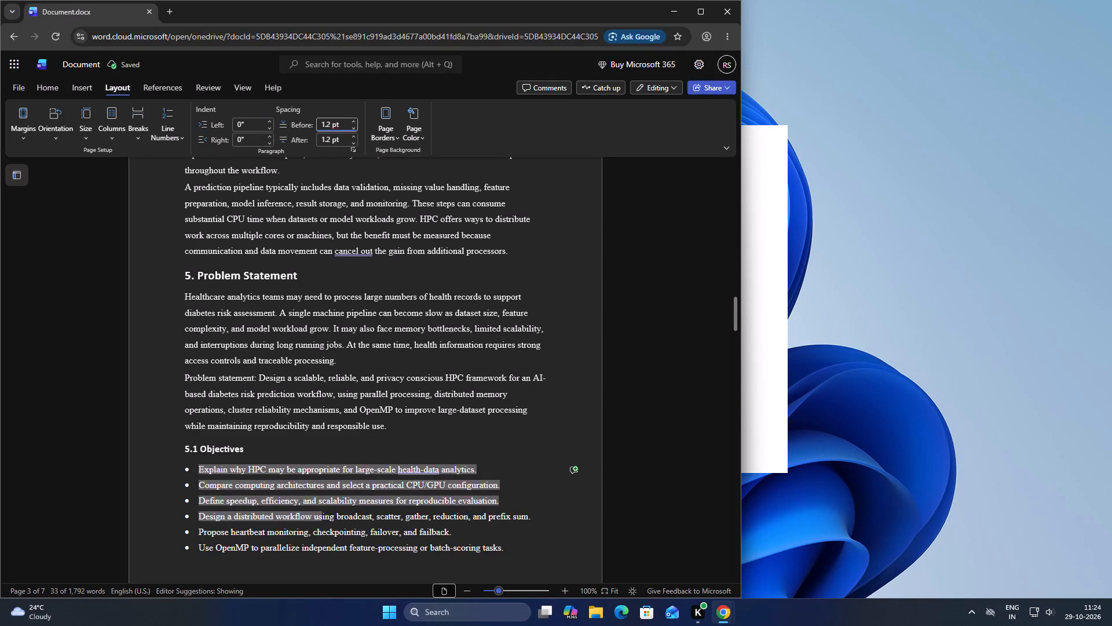
click(426, 372)
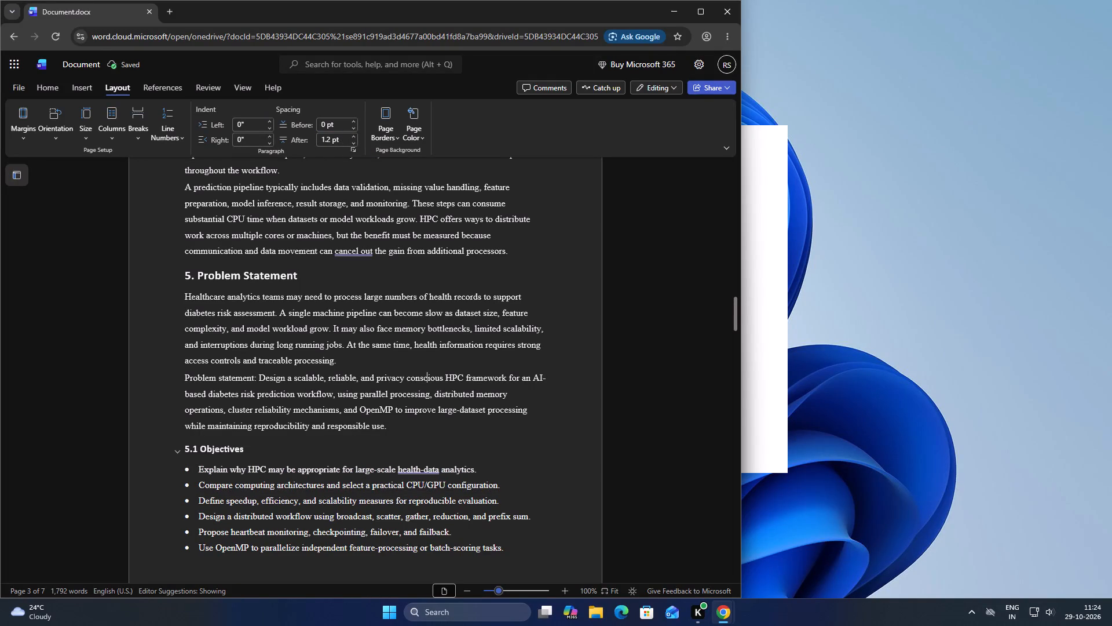
Check the paragraph spacing in the 5.1 Objectives list, including its last bullet on the following page.
scroll(375, 512, down, 3)
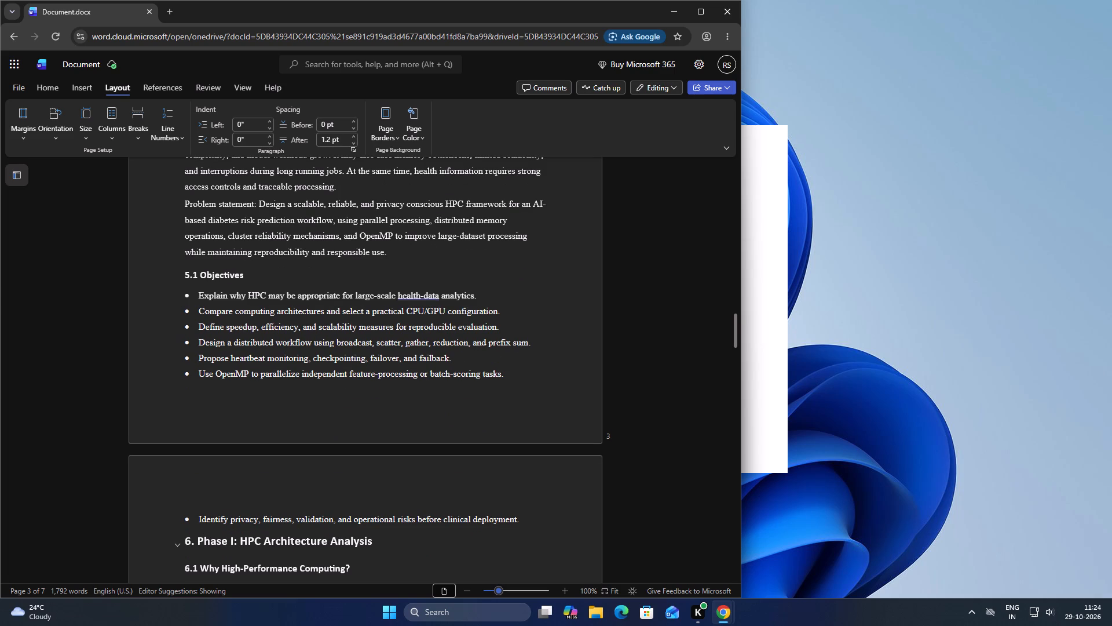
drag(543, 527, 180, 507)
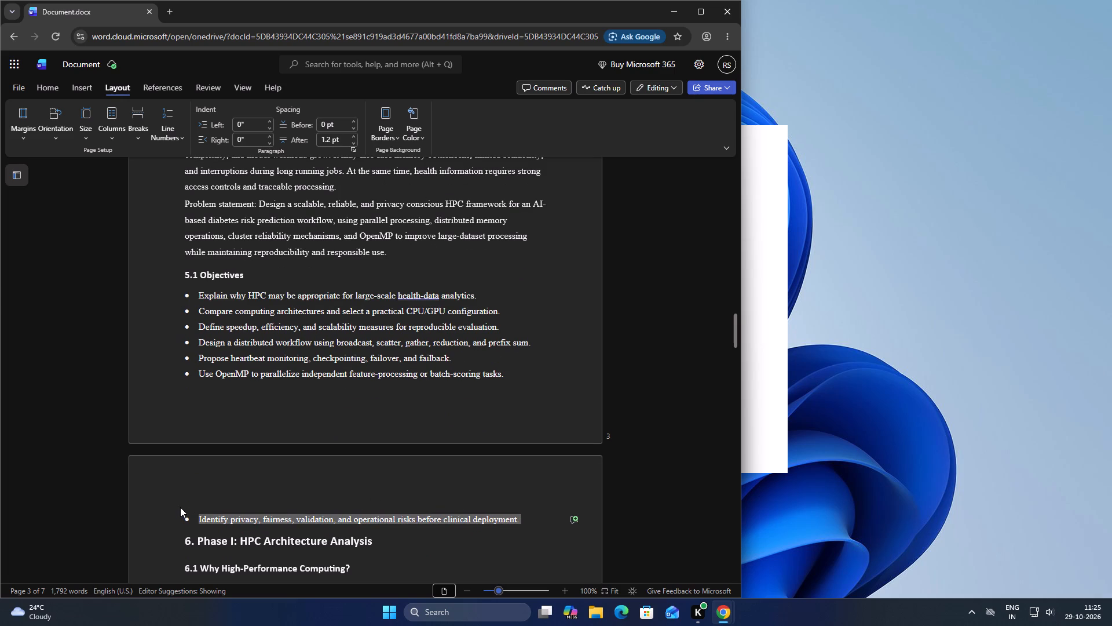
drag(180, 507, 178, 508)
click(185, 504)
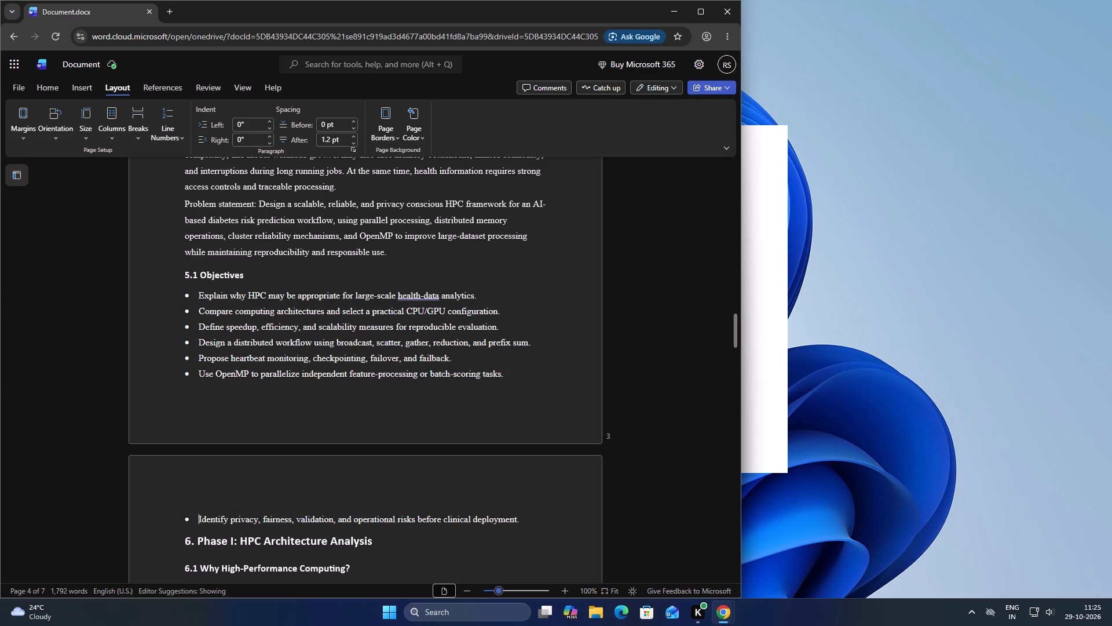
drag(172, 268, 277, 366)
click(277, 358)
click(201, 294)
scroll(204, 294, down, 4)
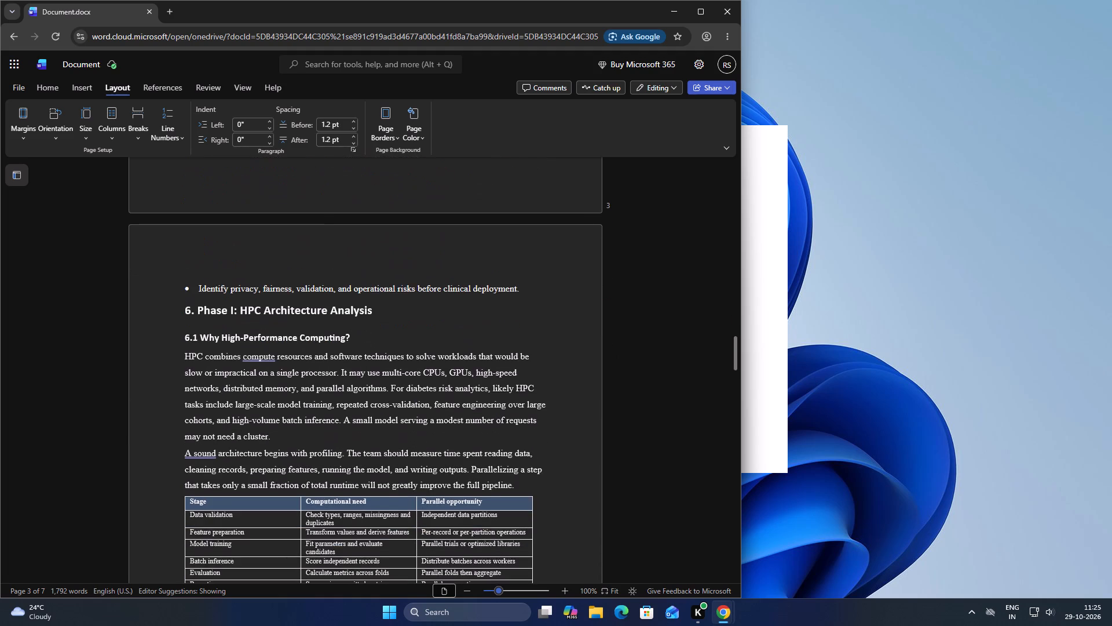
Examine how the text from the Executive Summary to section 5 flows across pages.
scroll(211, 292, up, 11)
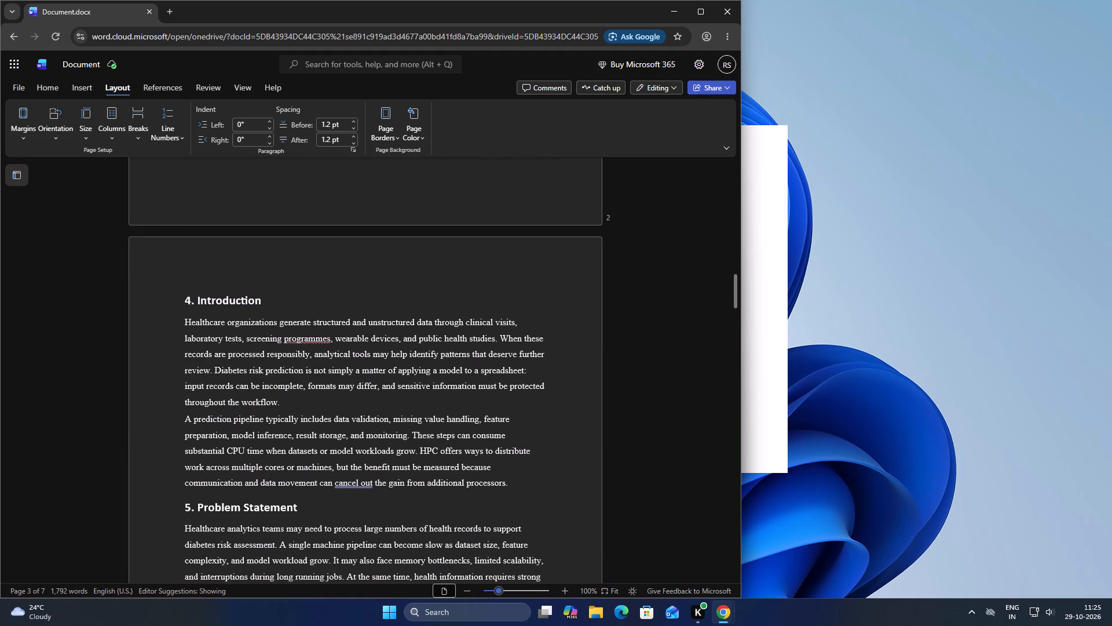
scroll(297, 448, down, 1)
scroll(297, 448, up, 9)
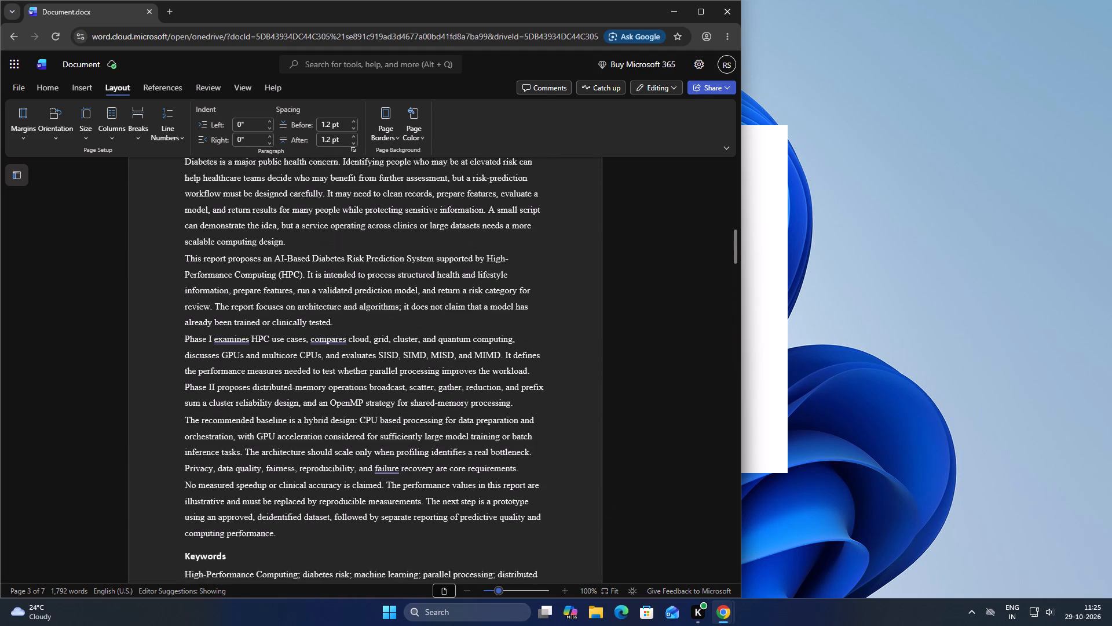
scroll(297, 448, up, 3)
scroll(297, 448, down, 10)
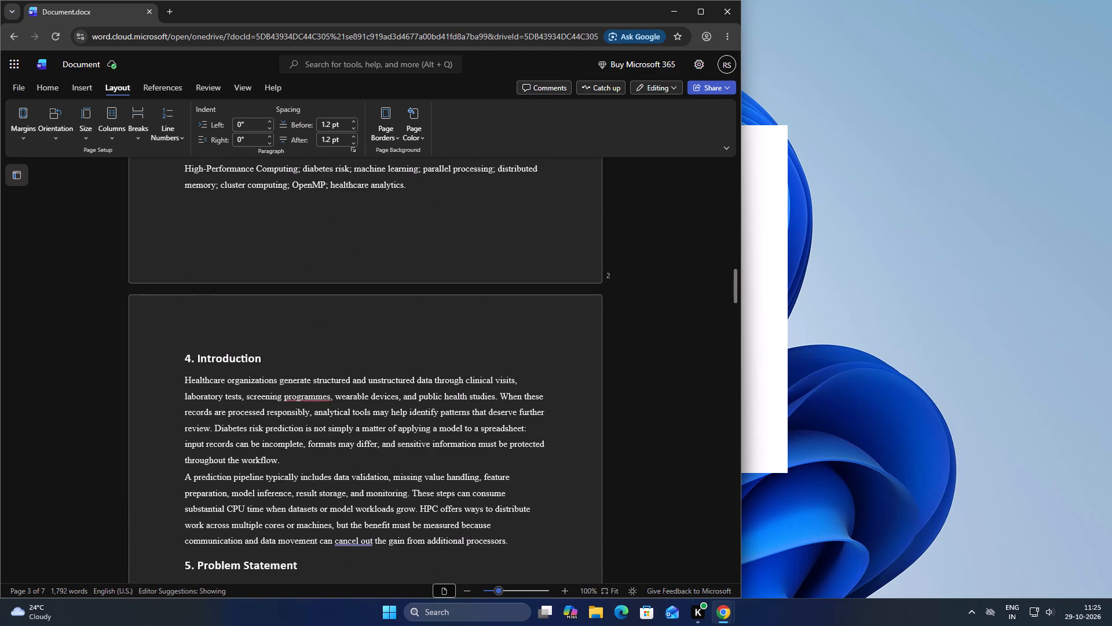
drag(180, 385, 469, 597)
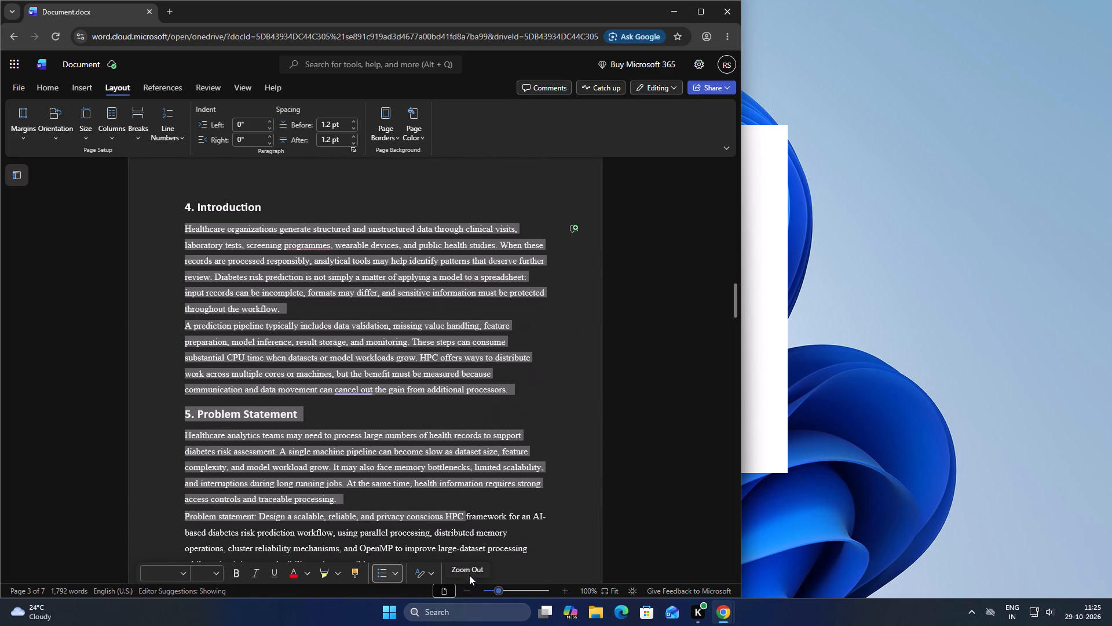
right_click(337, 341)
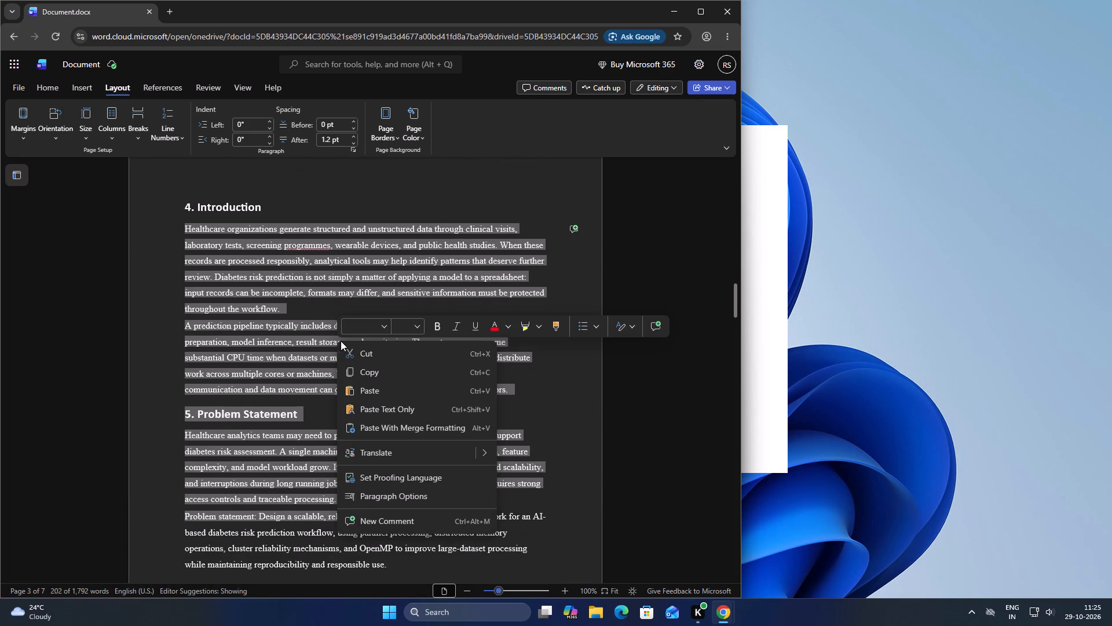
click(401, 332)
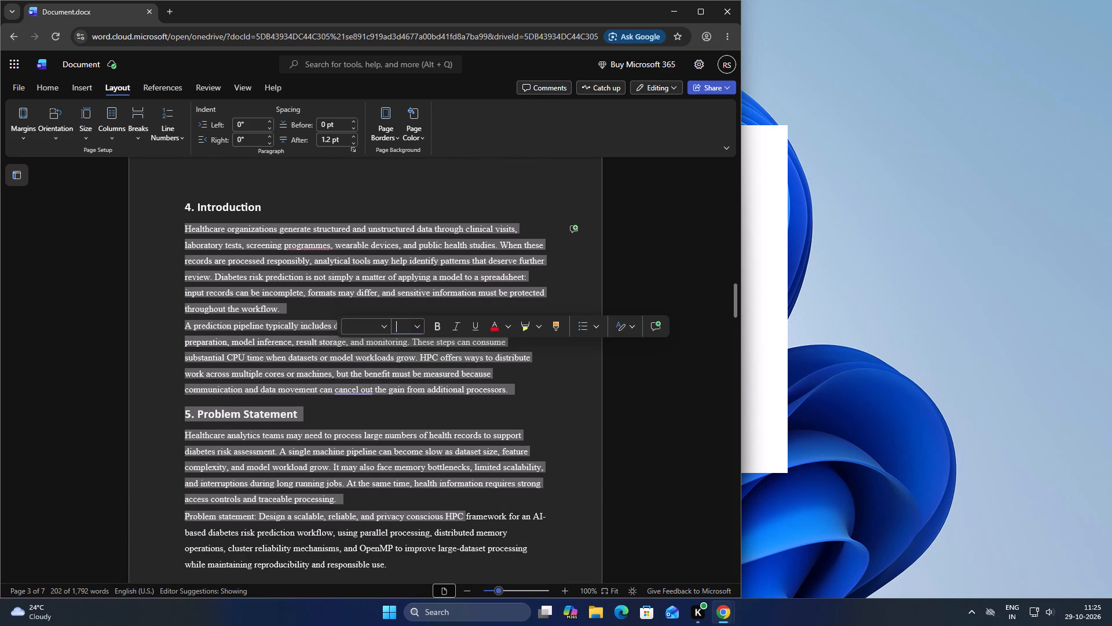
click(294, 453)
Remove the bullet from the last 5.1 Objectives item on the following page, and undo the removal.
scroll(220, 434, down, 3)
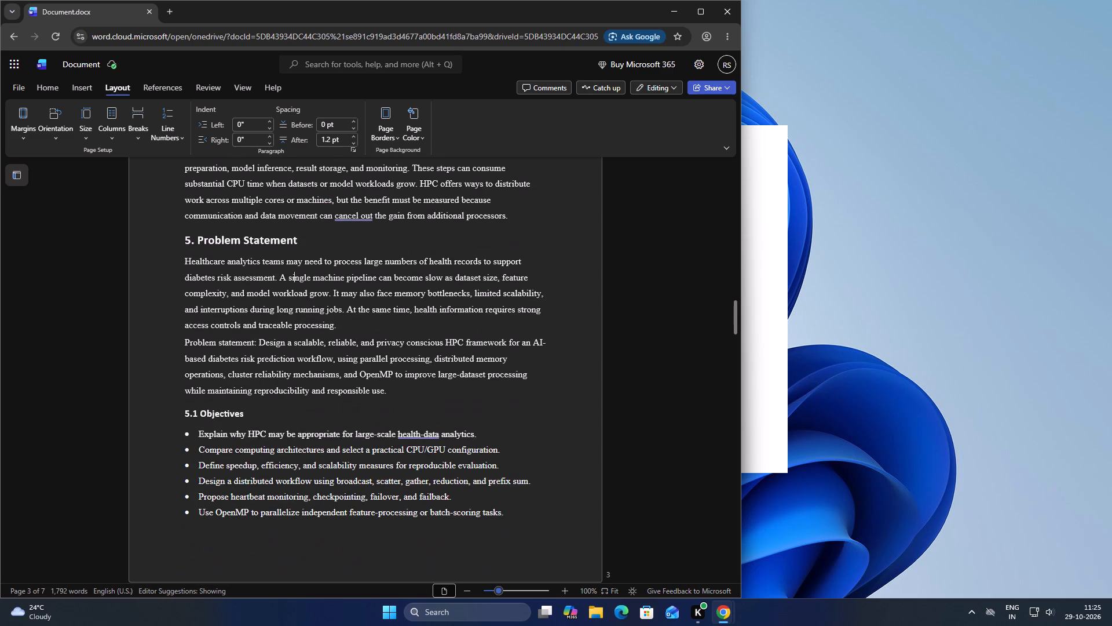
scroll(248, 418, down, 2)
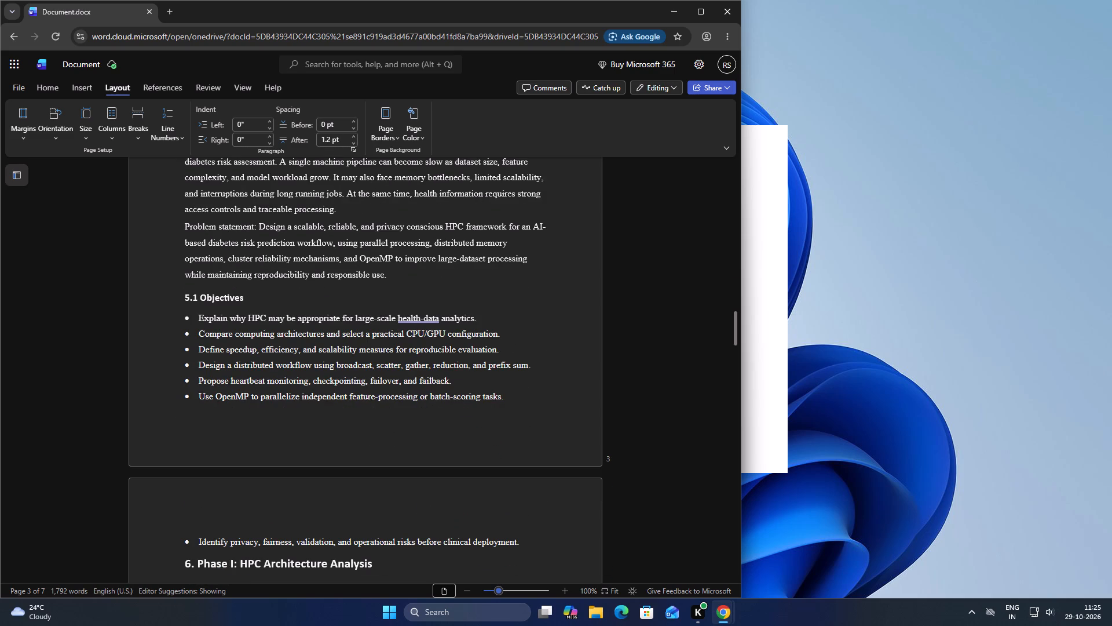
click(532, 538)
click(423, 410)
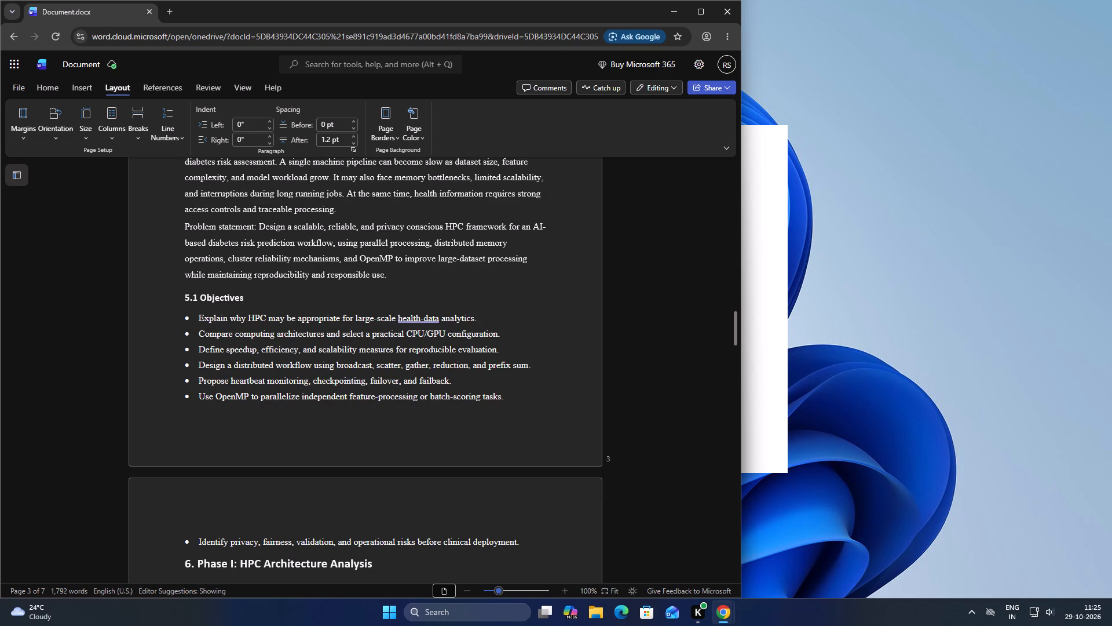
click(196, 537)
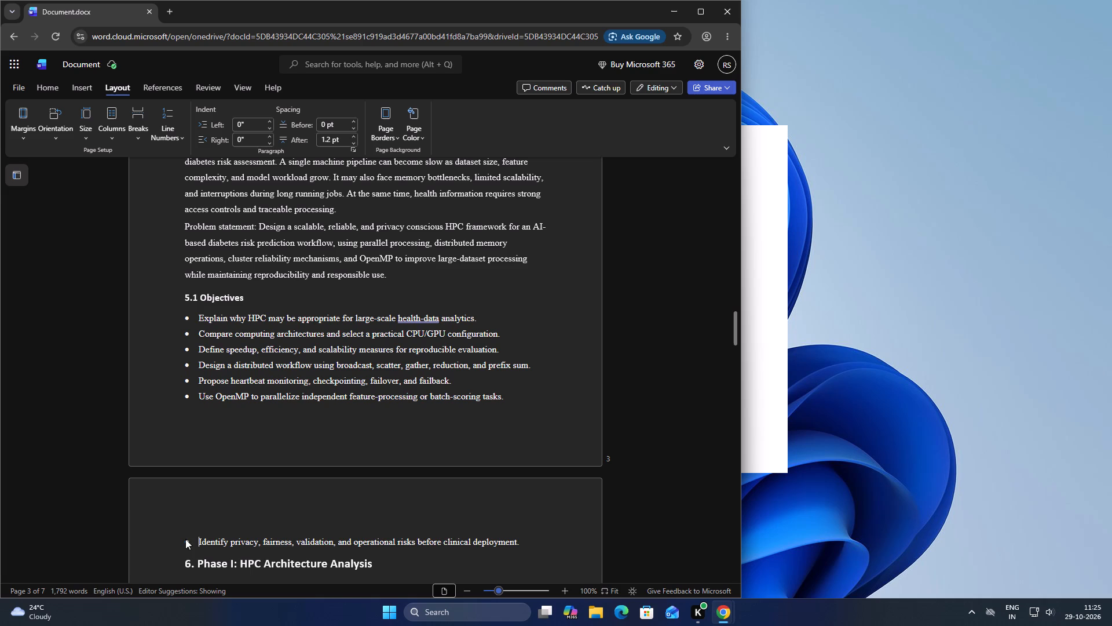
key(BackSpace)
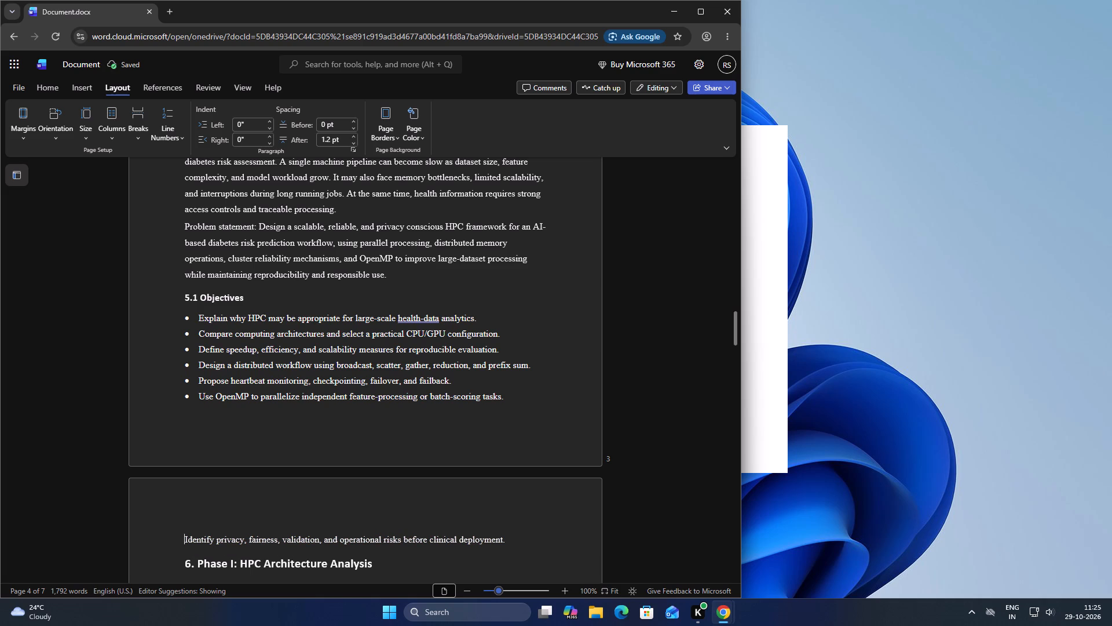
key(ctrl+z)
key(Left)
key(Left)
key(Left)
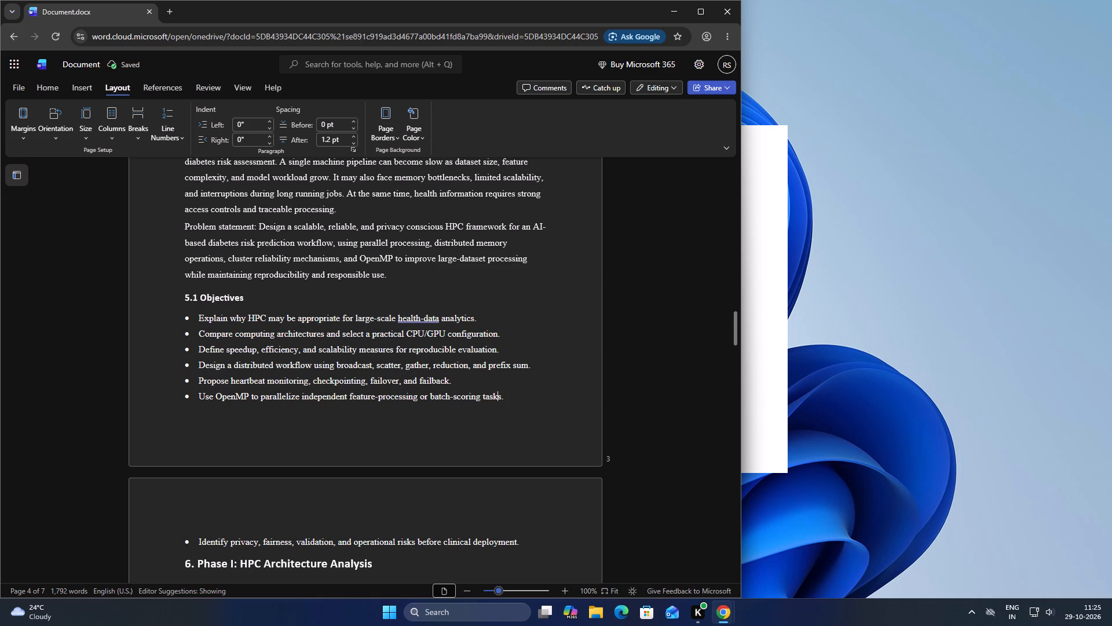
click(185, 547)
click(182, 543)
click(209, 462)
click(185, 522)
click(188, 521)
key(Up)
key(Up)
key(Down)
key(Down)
Reduce the font size of the 5.1 Objectives heading and all its bullets to 11, then to 10.
drag(187, 296, 520, 542)
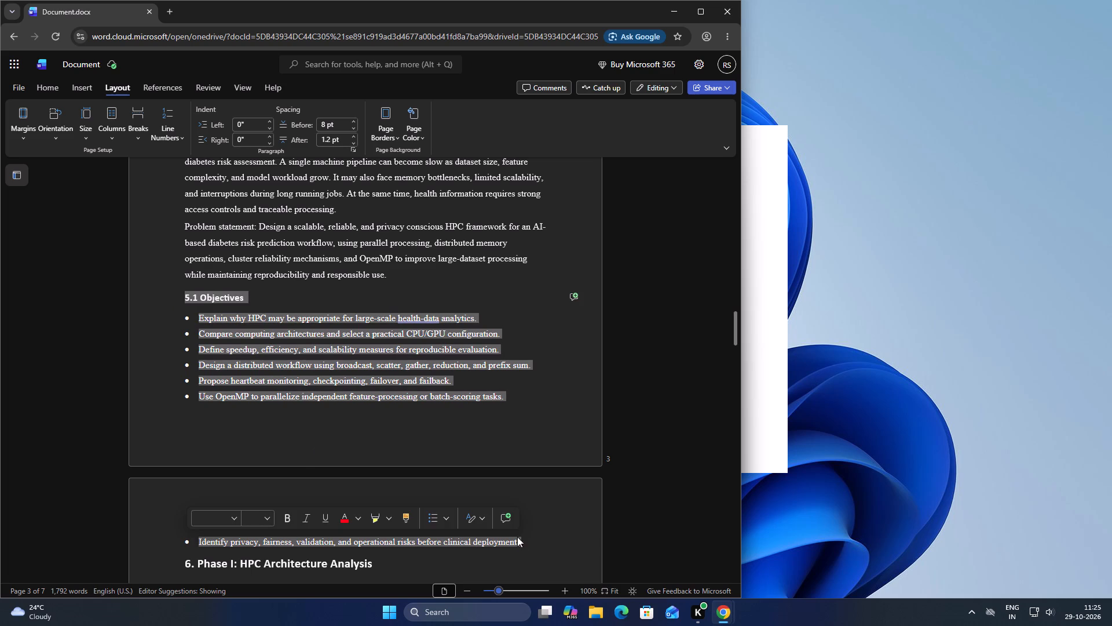
click(252, 518)
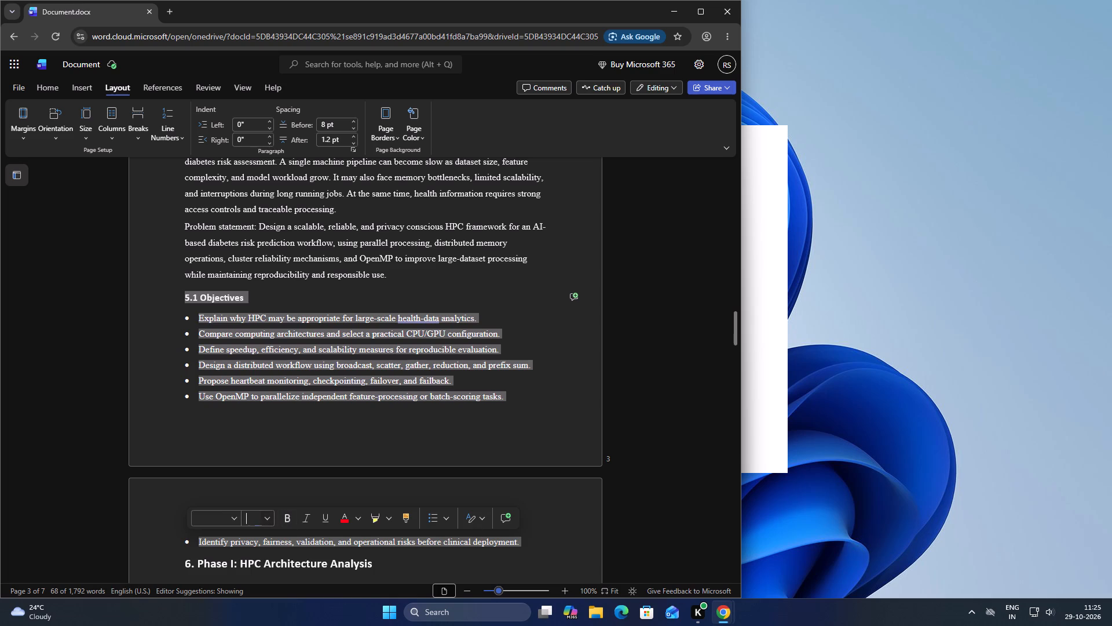
key(1)
key(1)
key(1)
key(BackSpace)
key(Return)
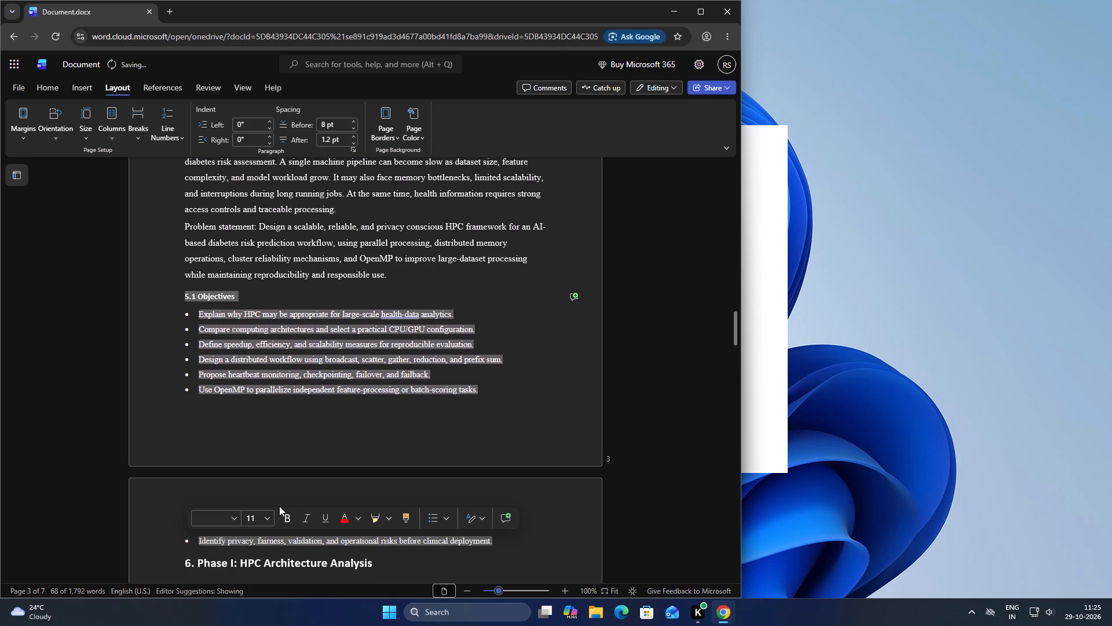
click(255, 519)
key(BackSpace)
text(10)
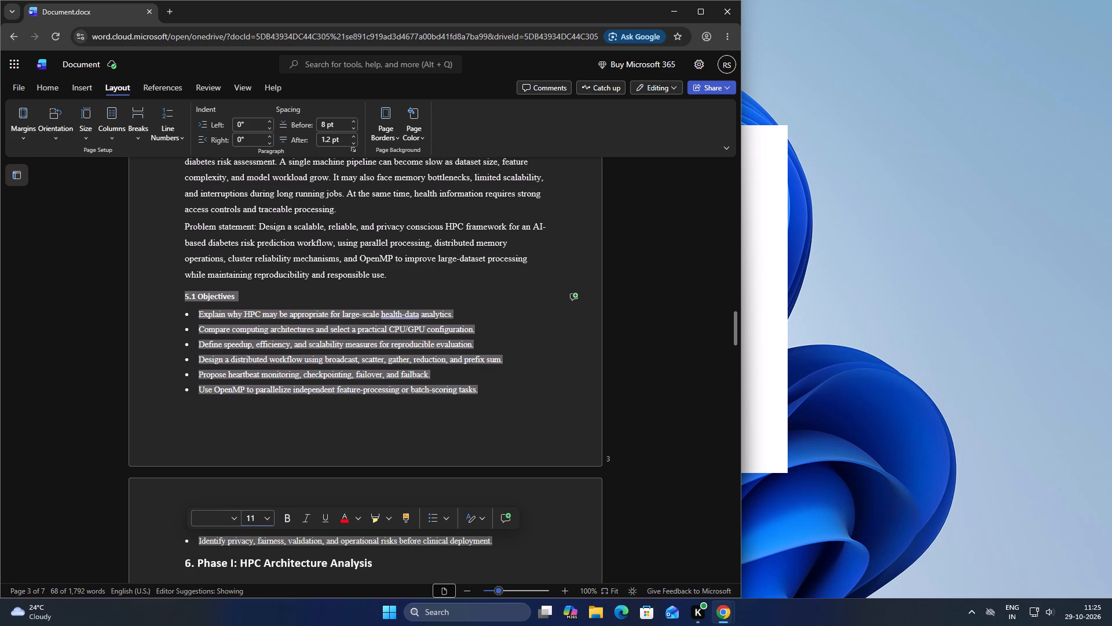
key(Return)
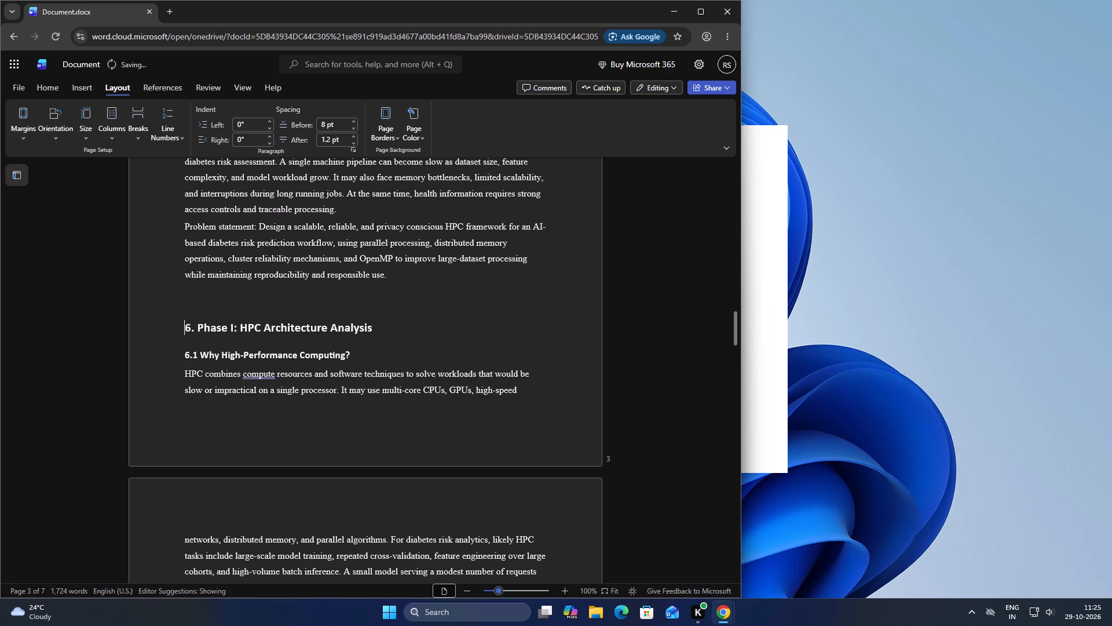
key(ctrl+z)
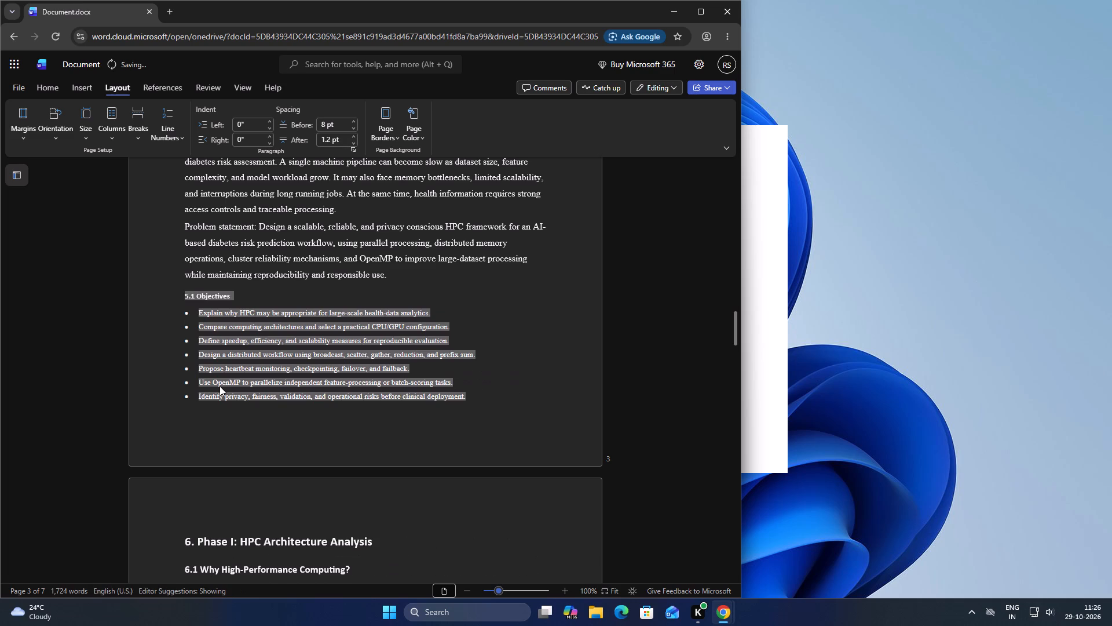
Set the font size of the 5.1 Objectives heading alone to 12.
click(266, 296)
drag(266, 297, 196, 305)
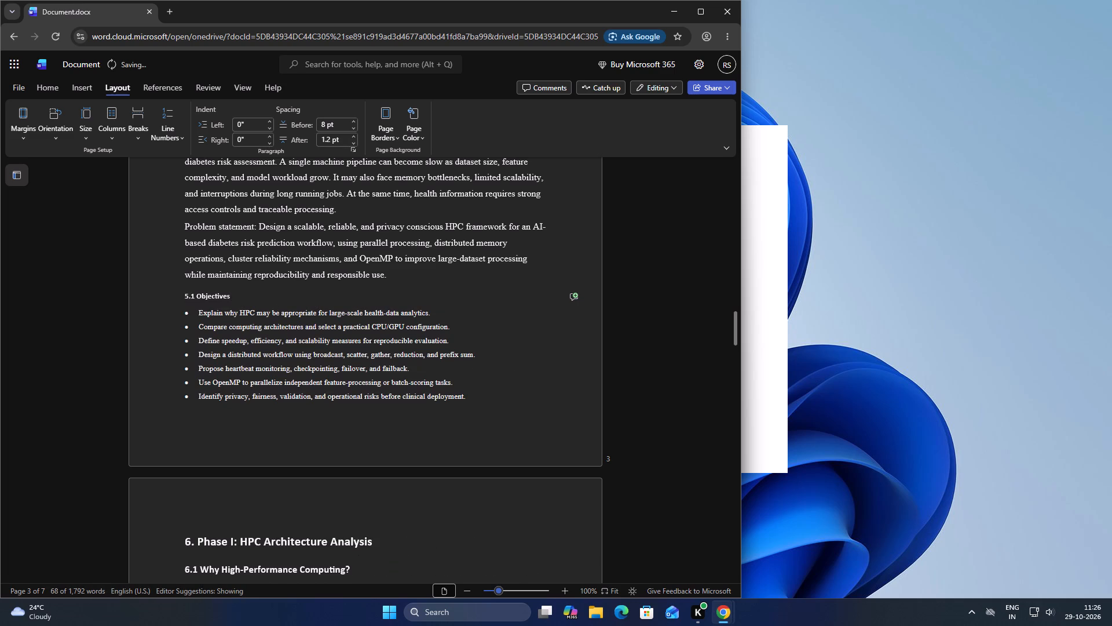
drag(196, 305, 184, 301)
click(257, 281)
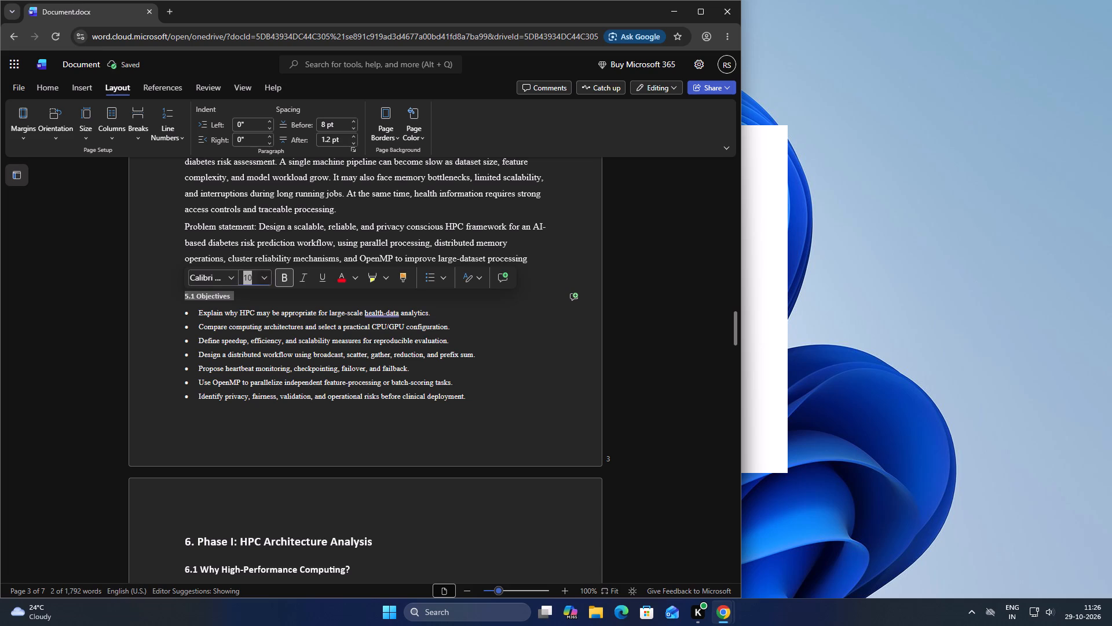
key(BackSpace)
text(12)
key(Return)
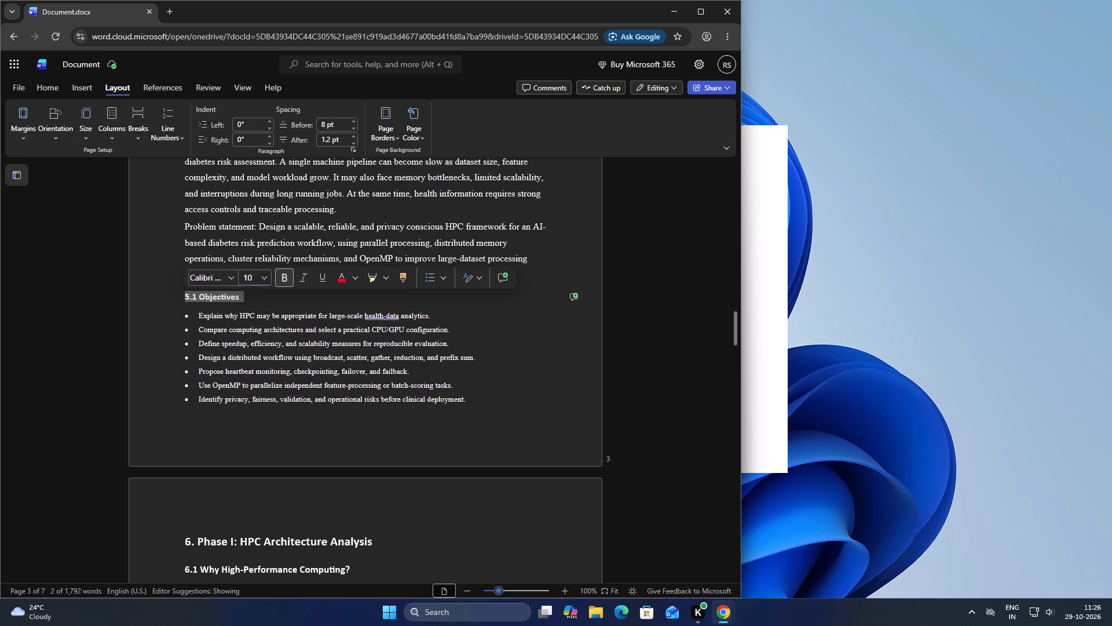
Delete the blank lines between the end of section 6.8 and the 7. Performance Evaluation heading.
scroll(272, 526, down, 3)
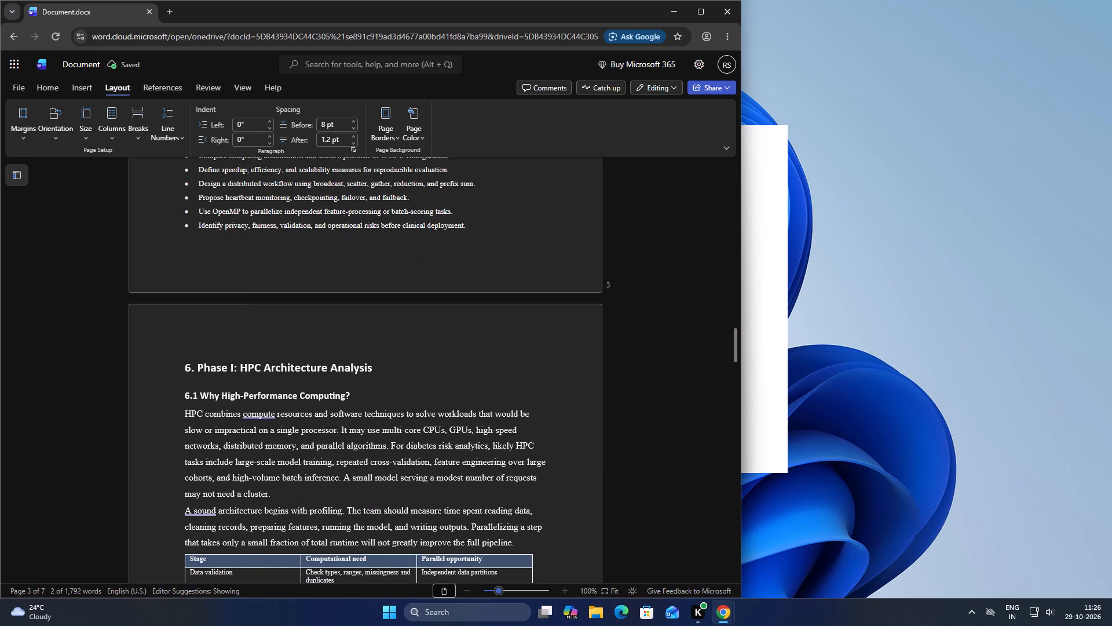
scroll(279, 522, down, 18)
scroll(280, 521, down, 8)
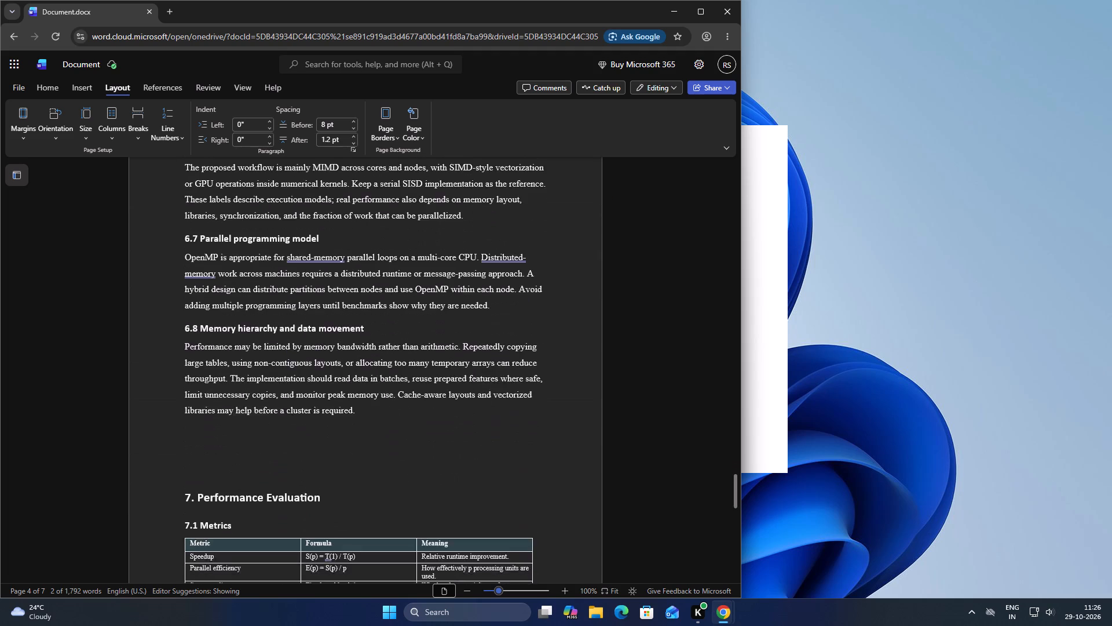
scroll(280, 521, down, 1)
click(217, 412)
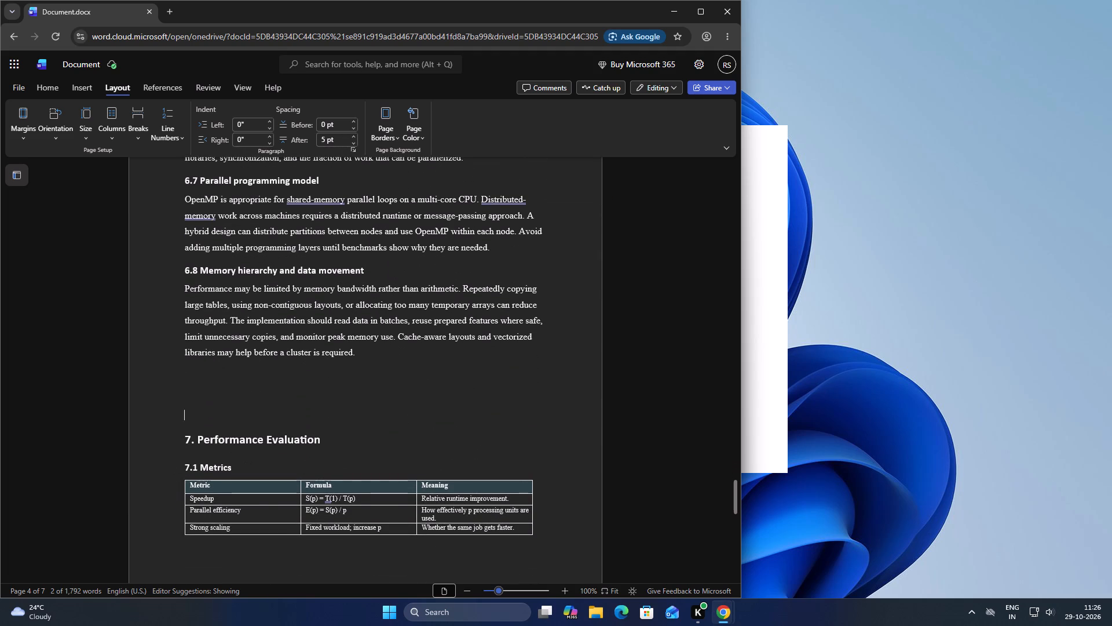
key(BackSpace)
key(BackSpace)
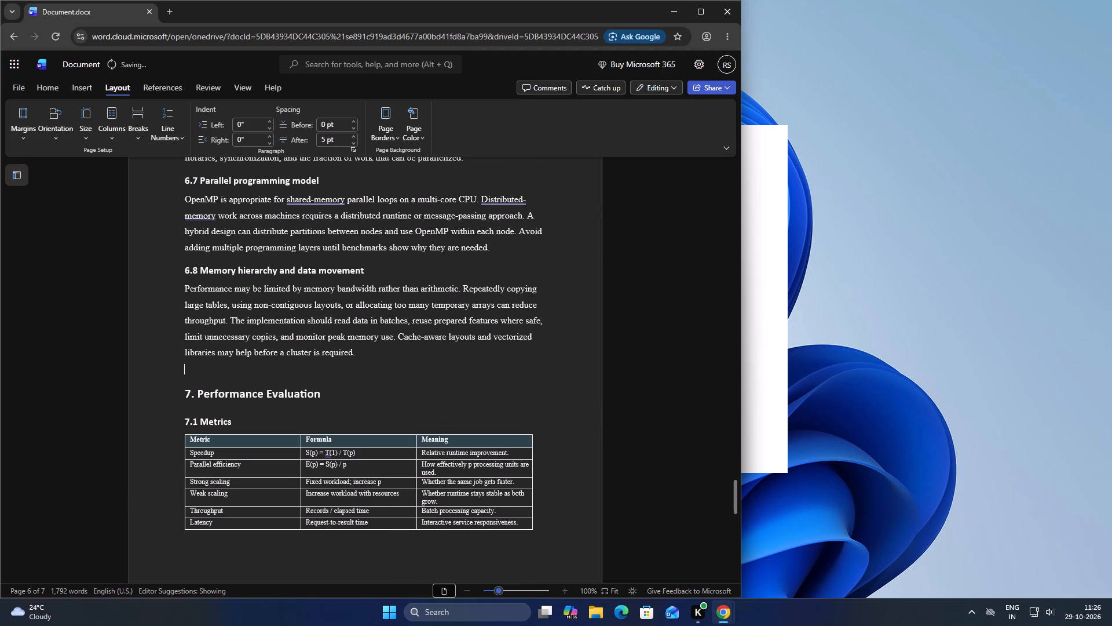
key(BackSpace)
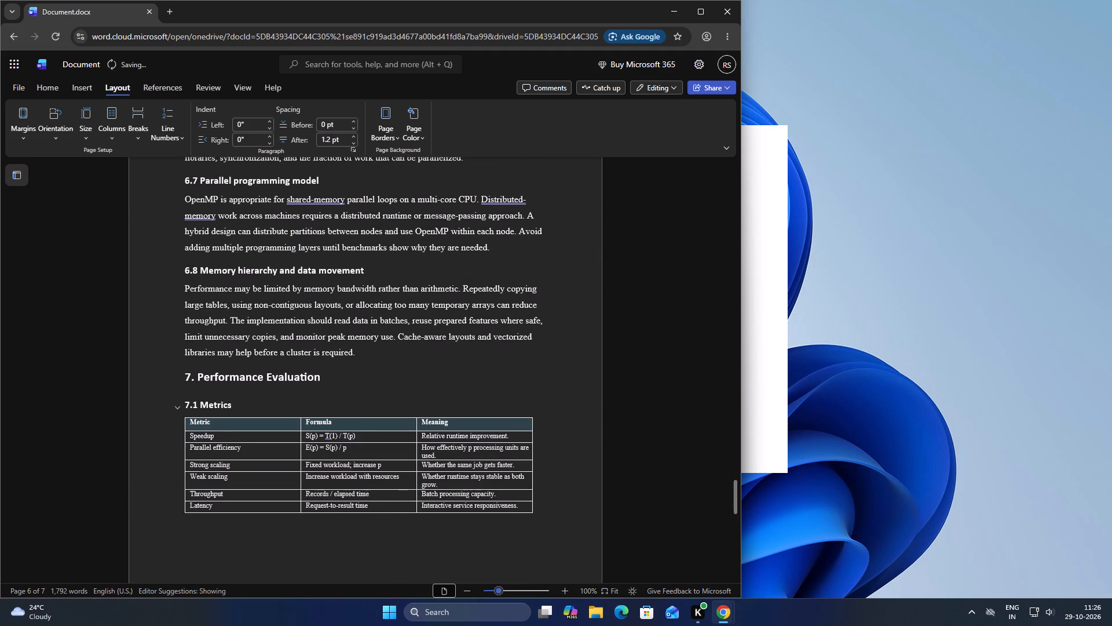
Review the page layout from the end of section 7.4 back up to the 3. Executive Summary.
scroll(217, 412, down, 12)
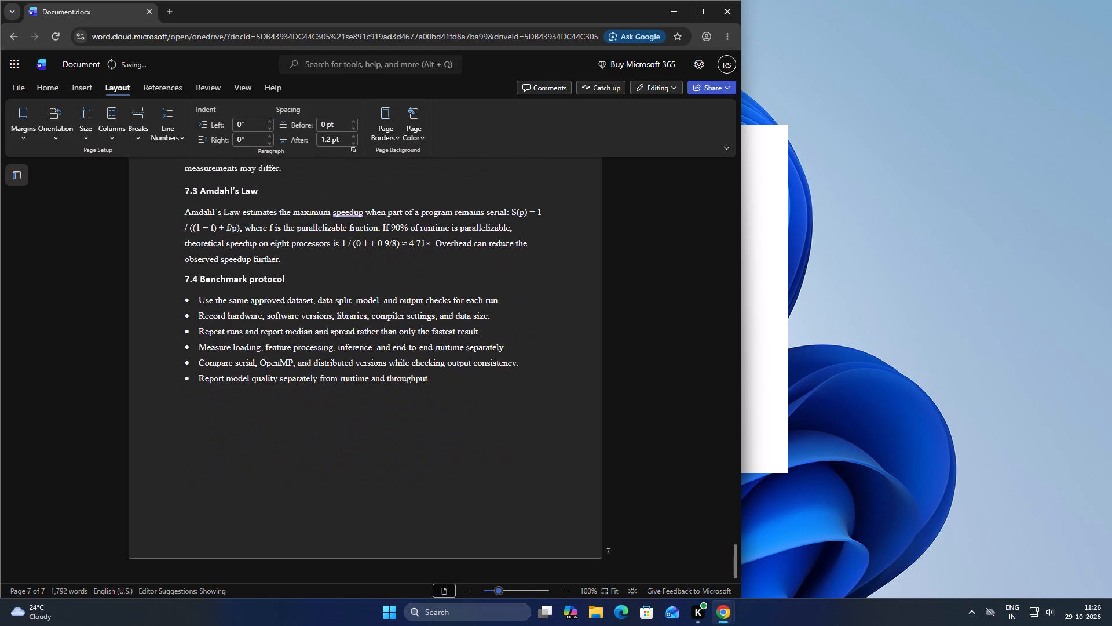
scroll(224, 401, down, 2)
scroll(379, 390, up, 10)
scroll(379, 390, down, 1)
scroll(379, 390, up, 7)
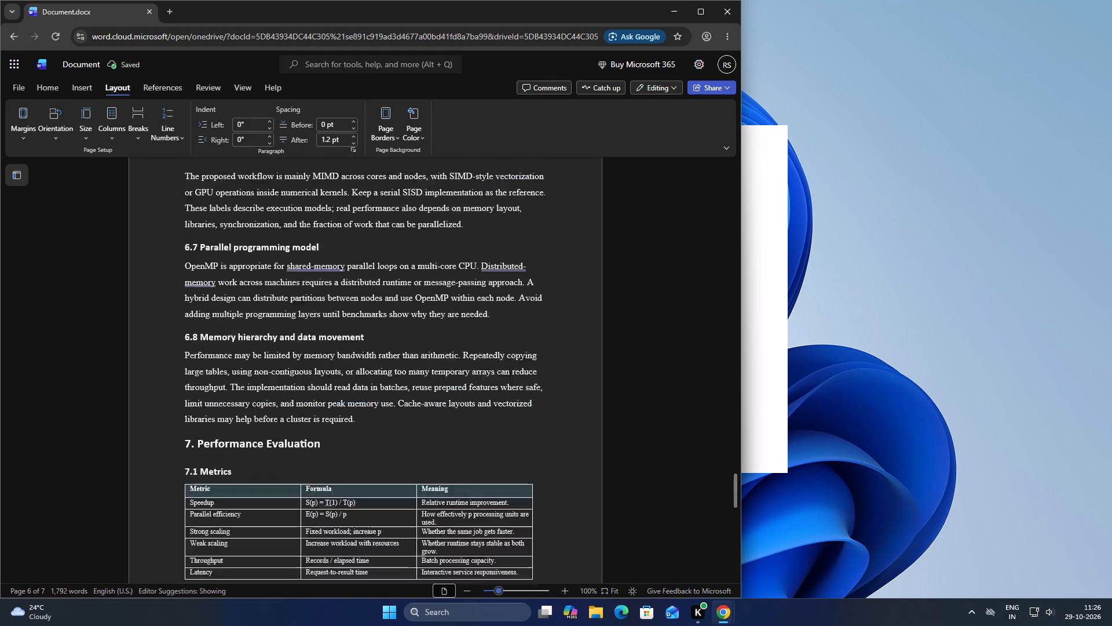
scroll(379, 390, up, 18)
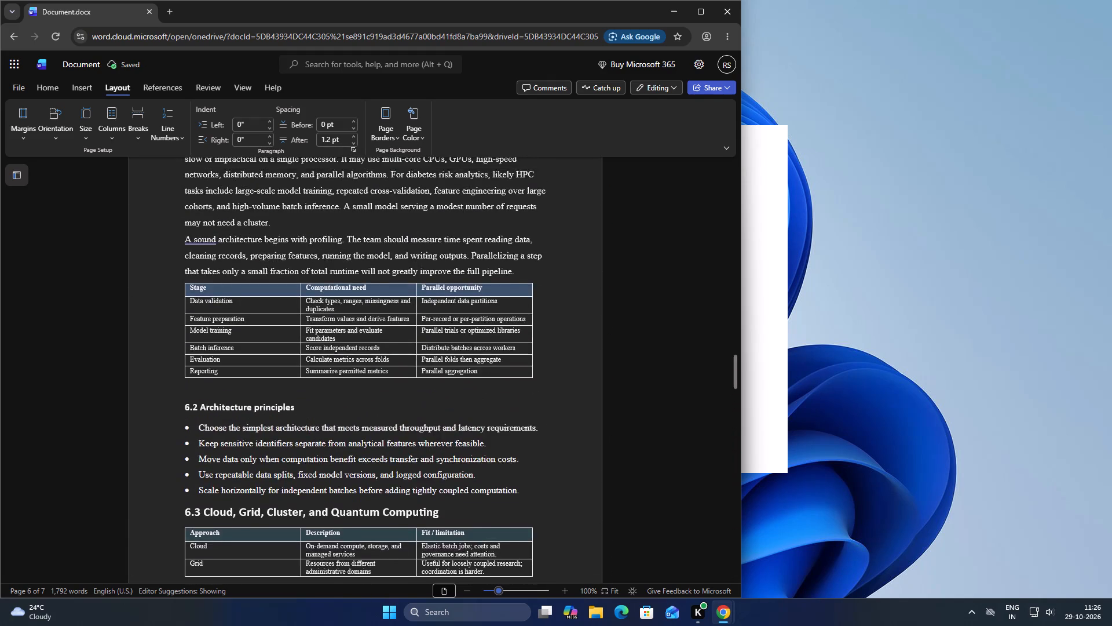
scroll(379, 390, up, 18)
scroll(389, 388, up, 6)
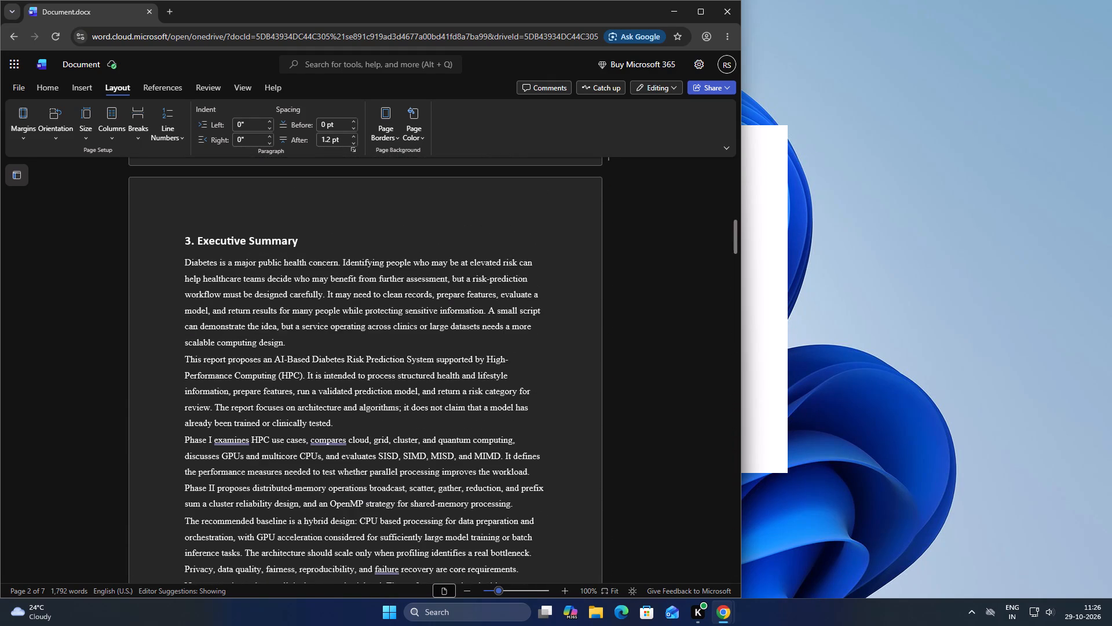
Replace "Final" with "1st" in the "PBL Progress Report" title on the cover page.
scroll(395, 390, up, 9)
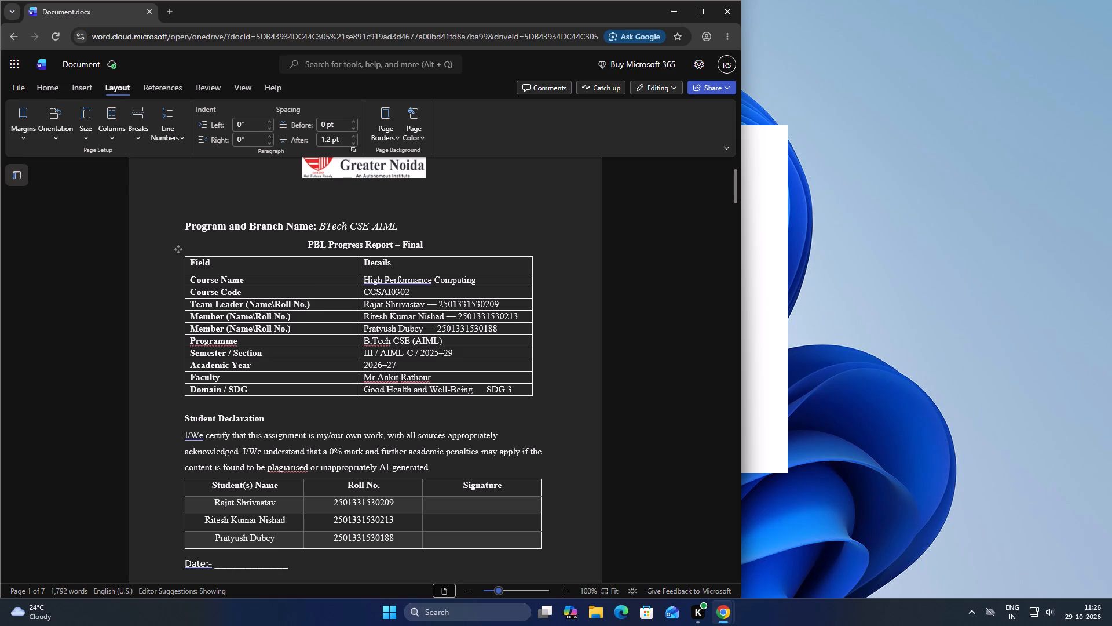
click(425, 247)
key(BackSpace)
key(BackSpace)
key(BackSpace)
key(BackSpace)
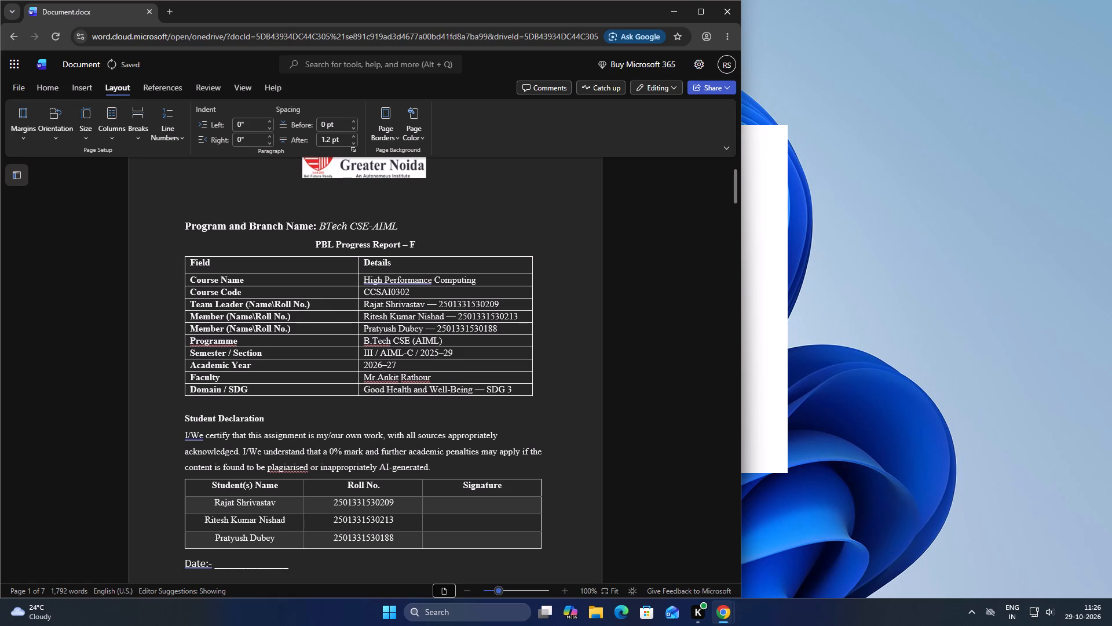
key(BackSpace)
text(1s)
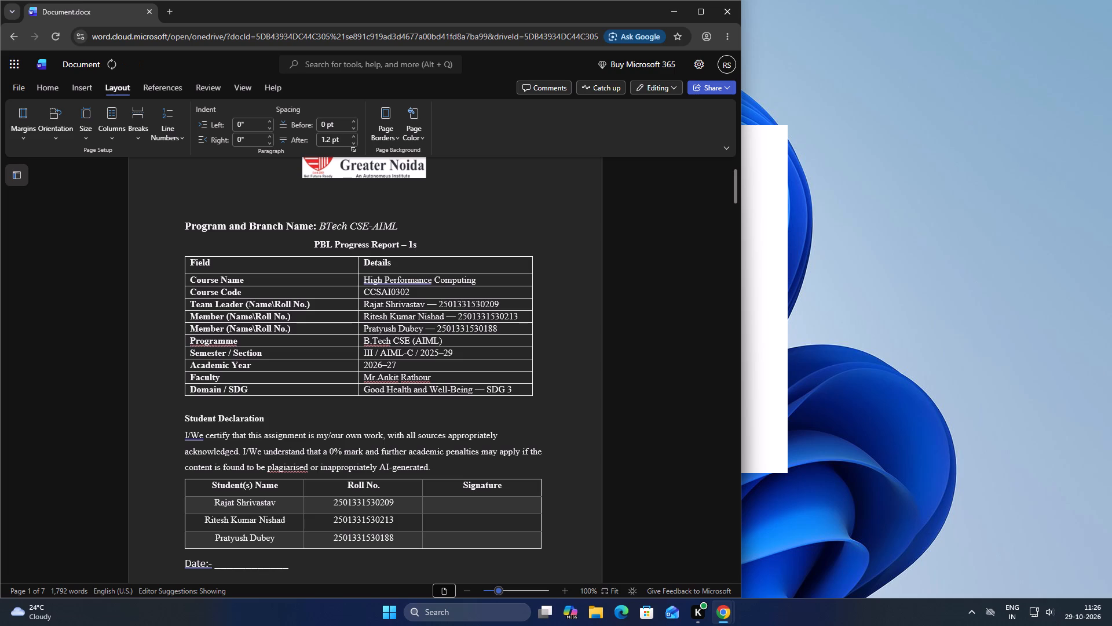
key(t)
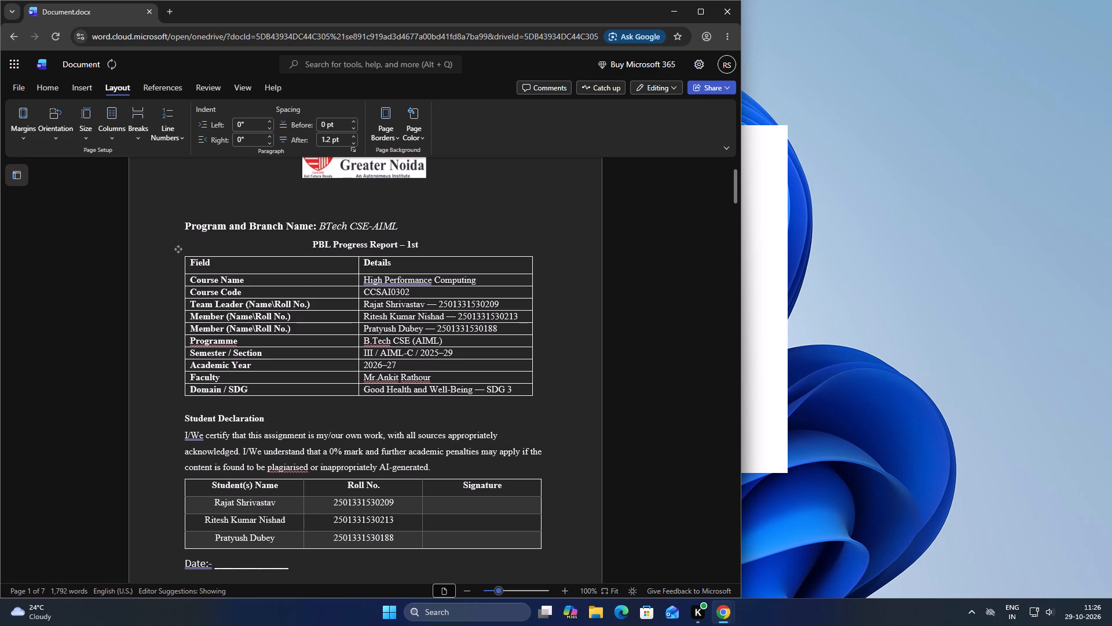
Place the cursor in the empty Signature cell of the first student's row in the Student Declaration table.
scroll(452, 363, down, 2)
click(464, 389)
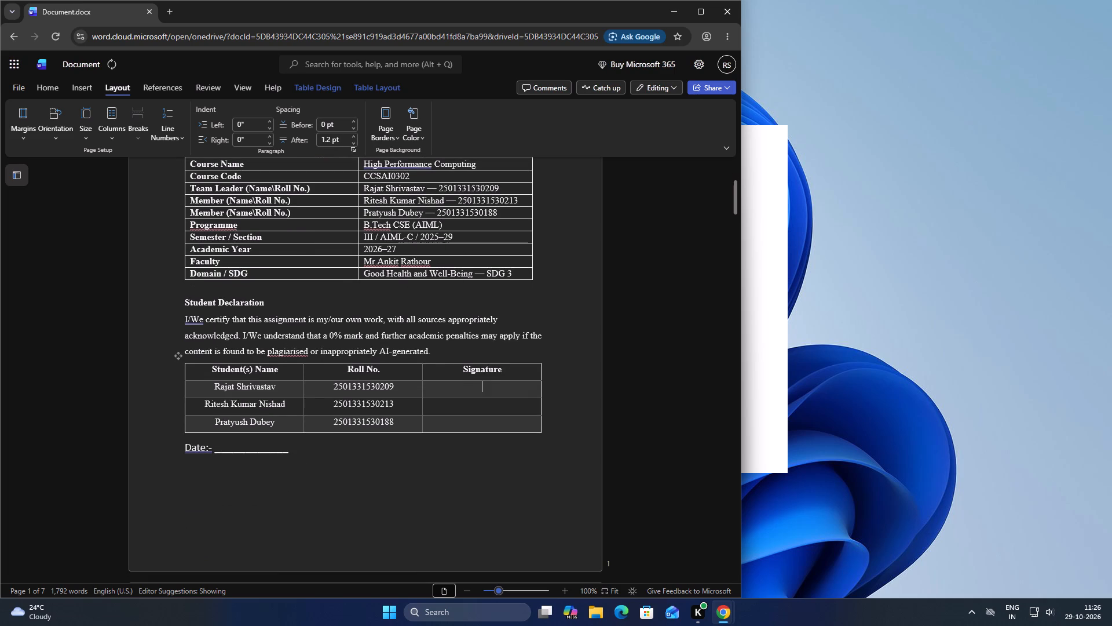
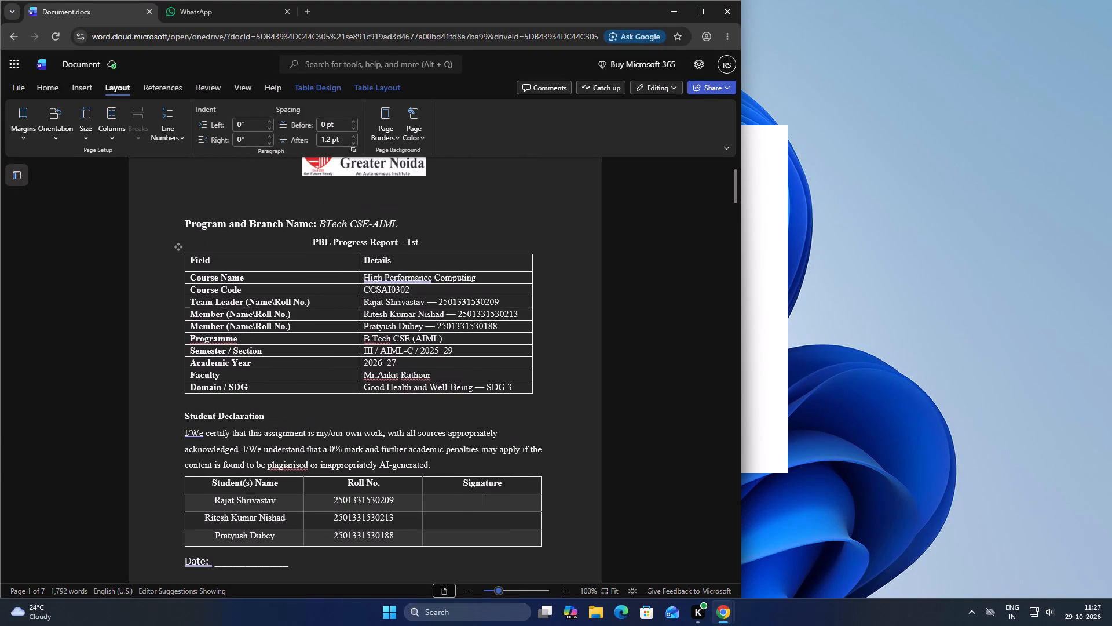
Enter 29/10/2026 in the Date line's blank below the student signature table on the cover page.
scroll(398, 328, down, 4)
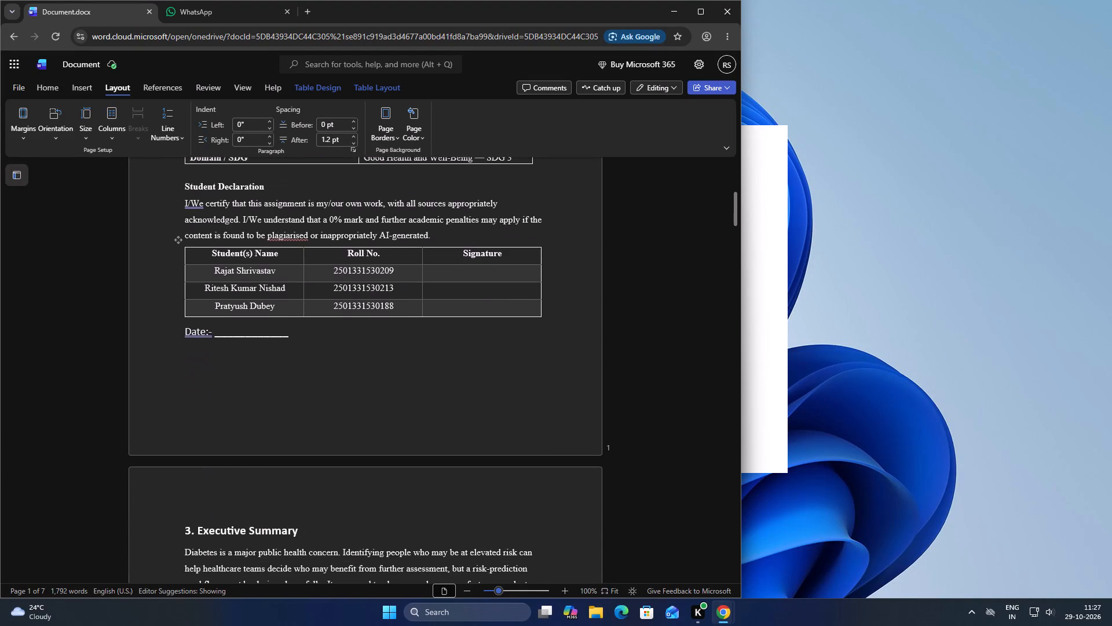
scroll(429, 408, down, 2)
click(218, 213)
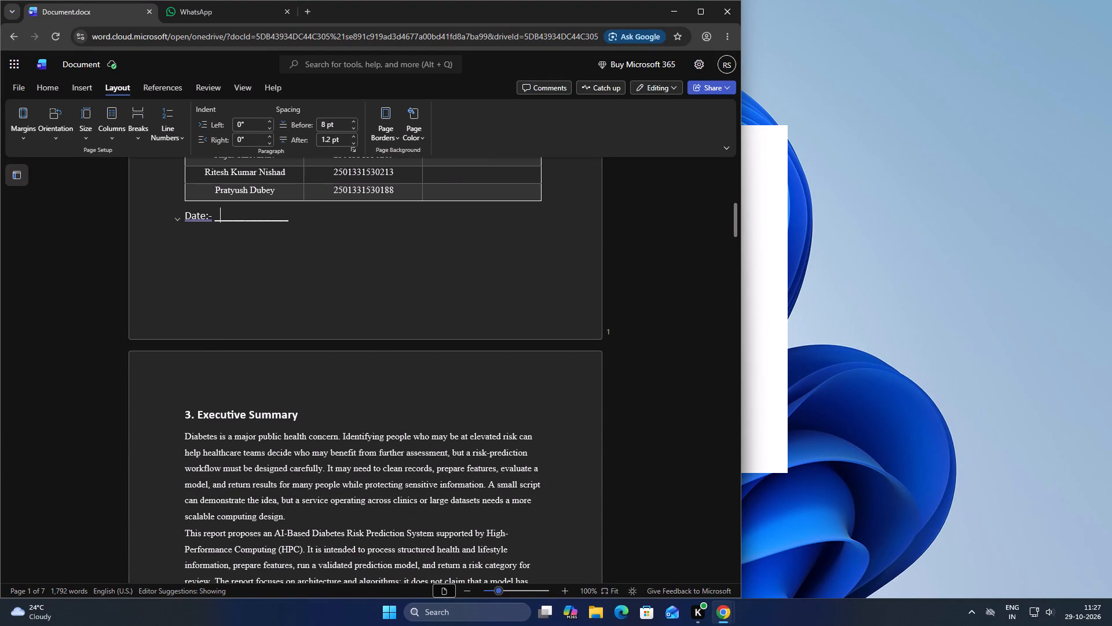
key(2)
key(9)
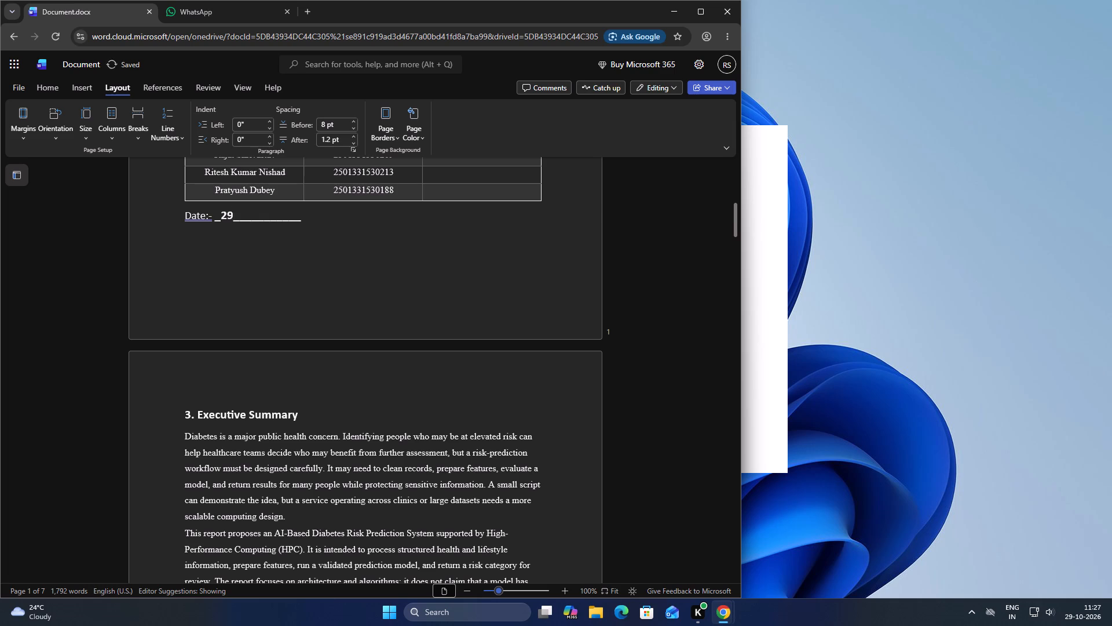
key(BackSpace)
key(BackSpace)
Enter the date 29/10/2026 on the Date line below the team members table.
key(2)
key(9)
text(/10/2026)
Delete the leftover underscores after the date on the Date line, keeping the year as 2026.
click(364, 221)
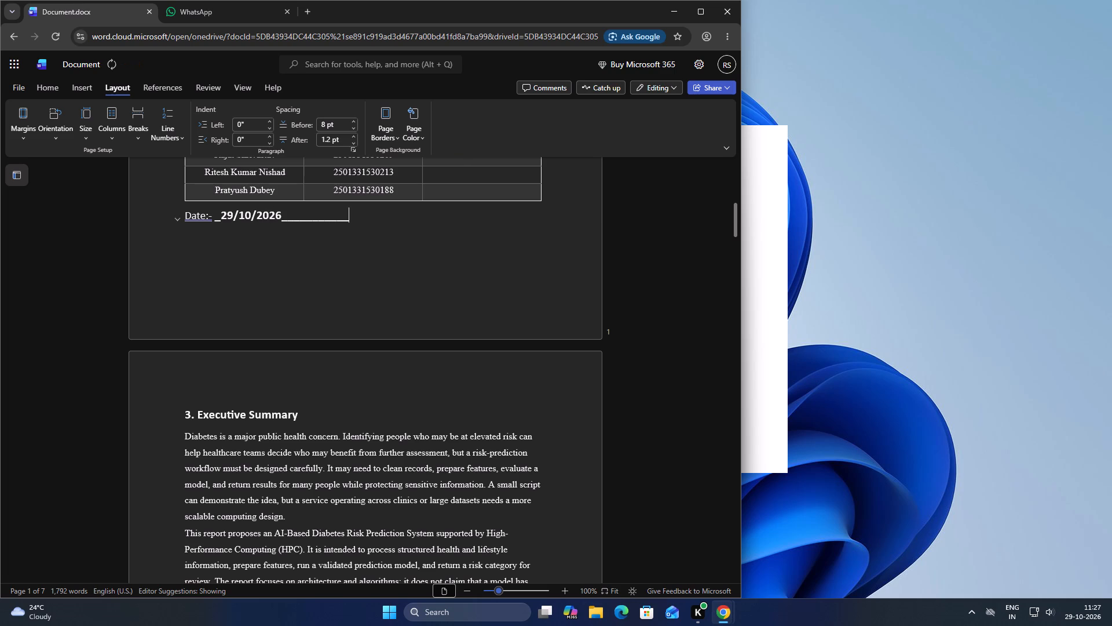
key(BackSpace)
key(BackSpace)
key(BackSpace)
key(BackSpace)
key(BackSpace)
key(BackSpace)
key(BackSpace)
key(BackSpace)
key(BackSpace)
key(BackSpace)
key(BackSpace)
key(BackSpace)
key(6)
Replace the leftover underscore before the date on the Date line with blank spacing.
key(Left)
key(Left)
key(Left)
key(Left)
key(Left)
key(Left)
key(Left)
key(Left)
key(Left)
key(Left)
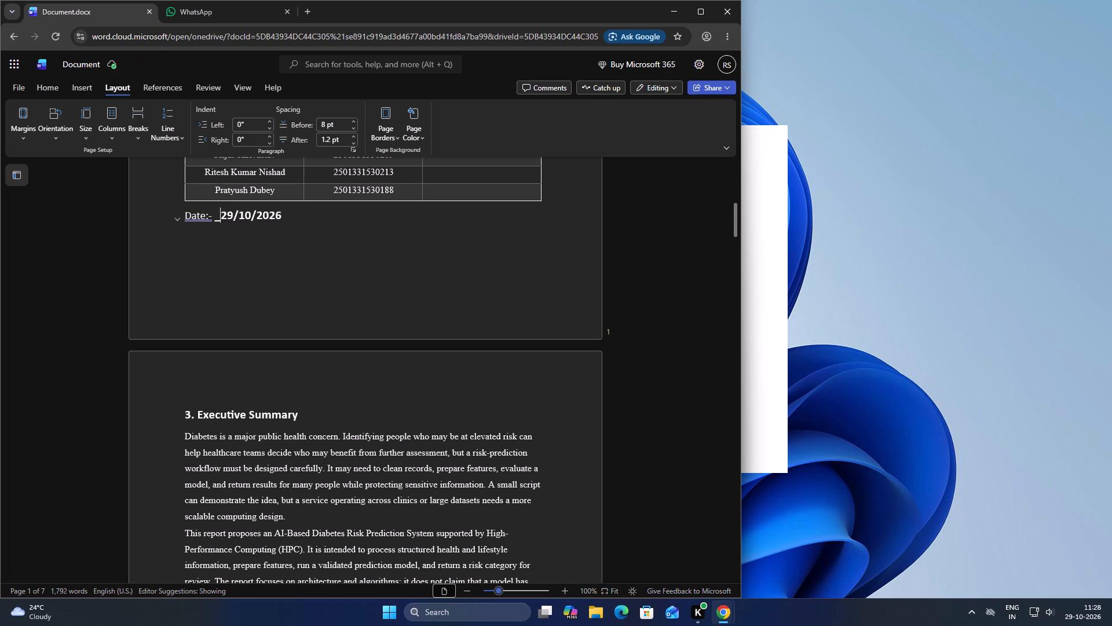
key(BackSpace)
key(BackSpace)
key(space)
key(space)
Remove the day from the date on the Date line, leaving a blank space before /10/2026.
click(229, 220)
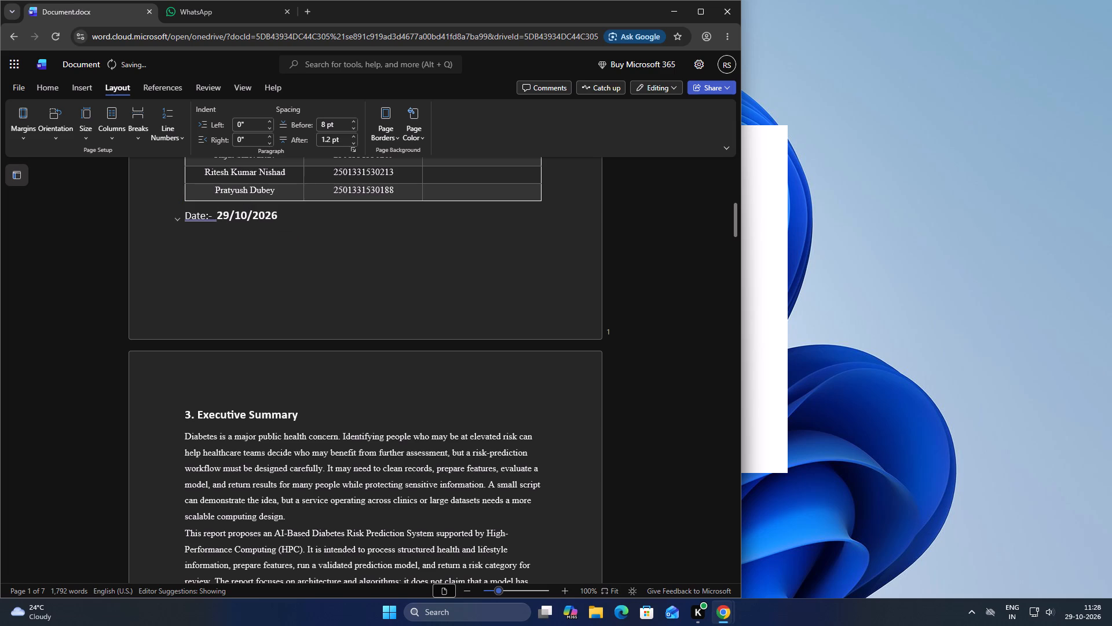
key(BackSpace)
key(BackSpace)
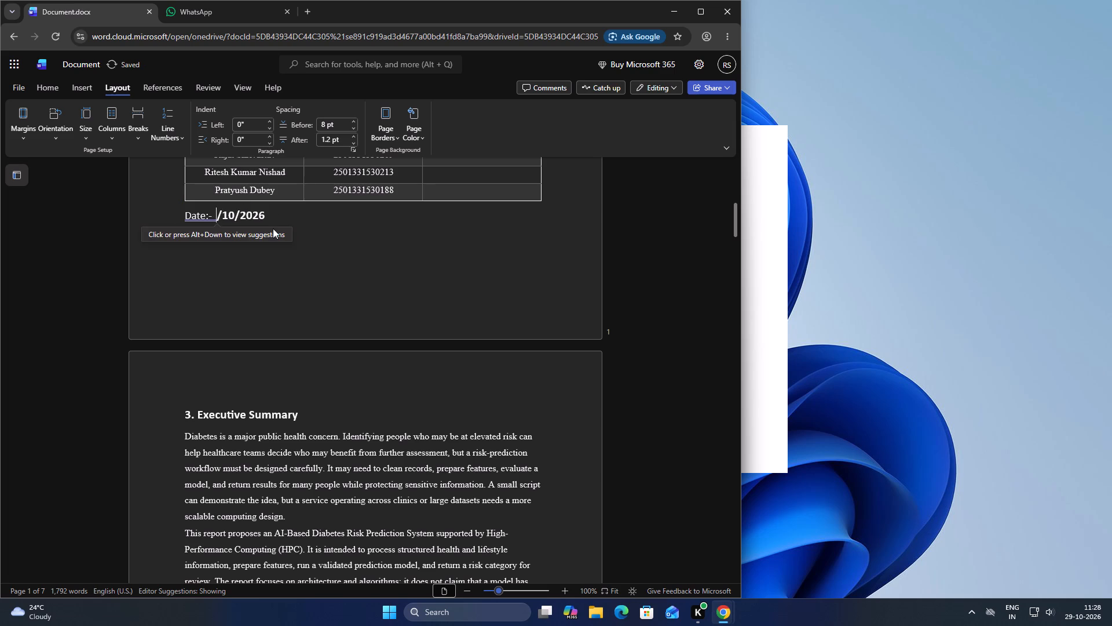
key(space)
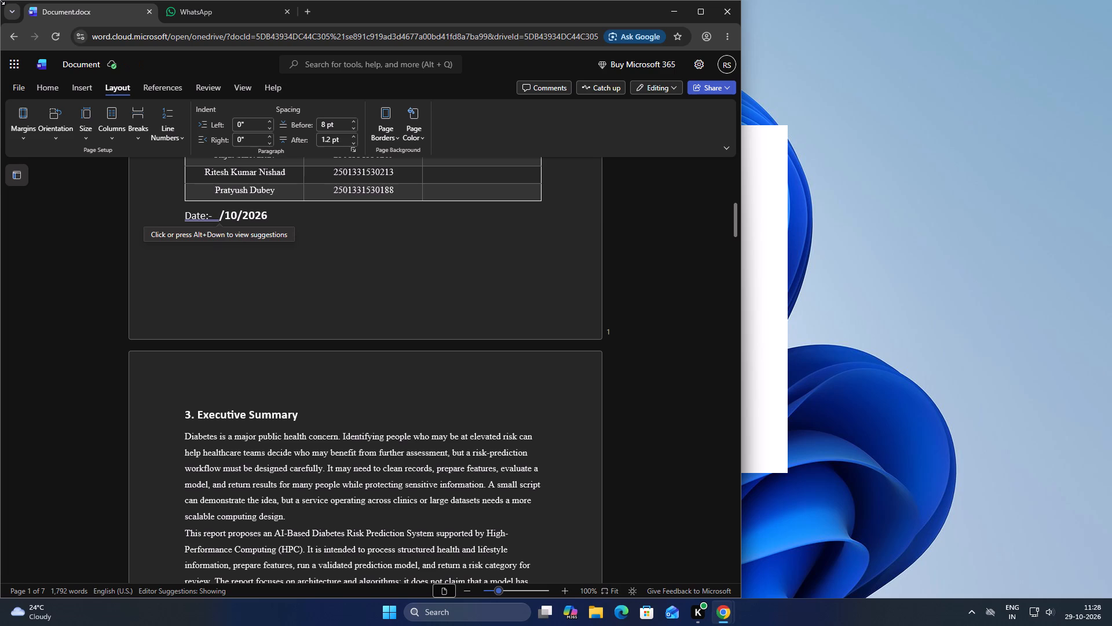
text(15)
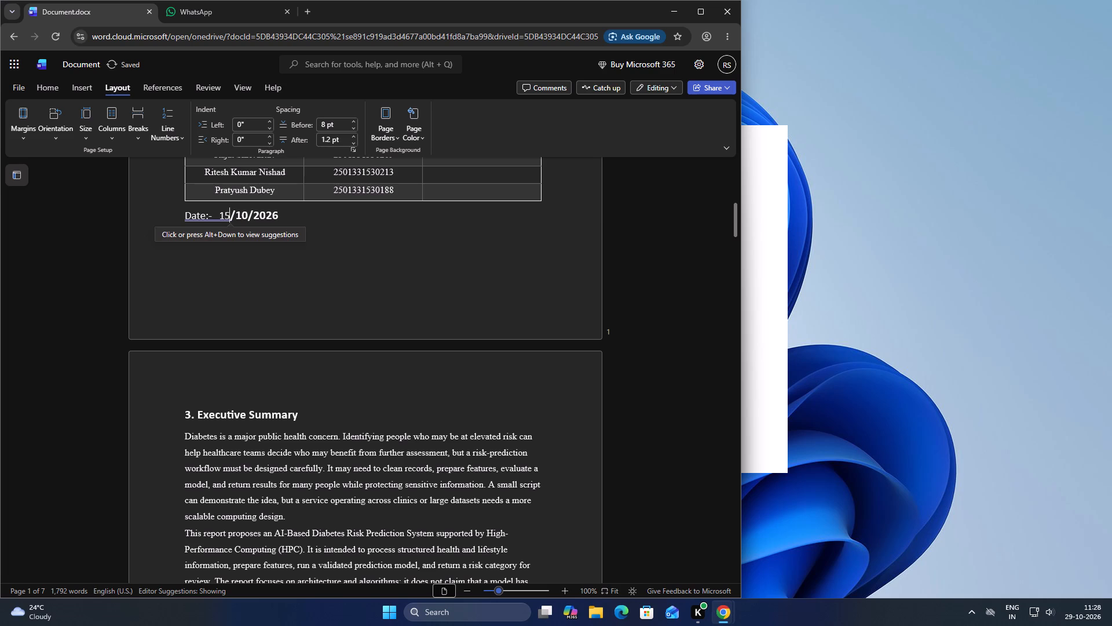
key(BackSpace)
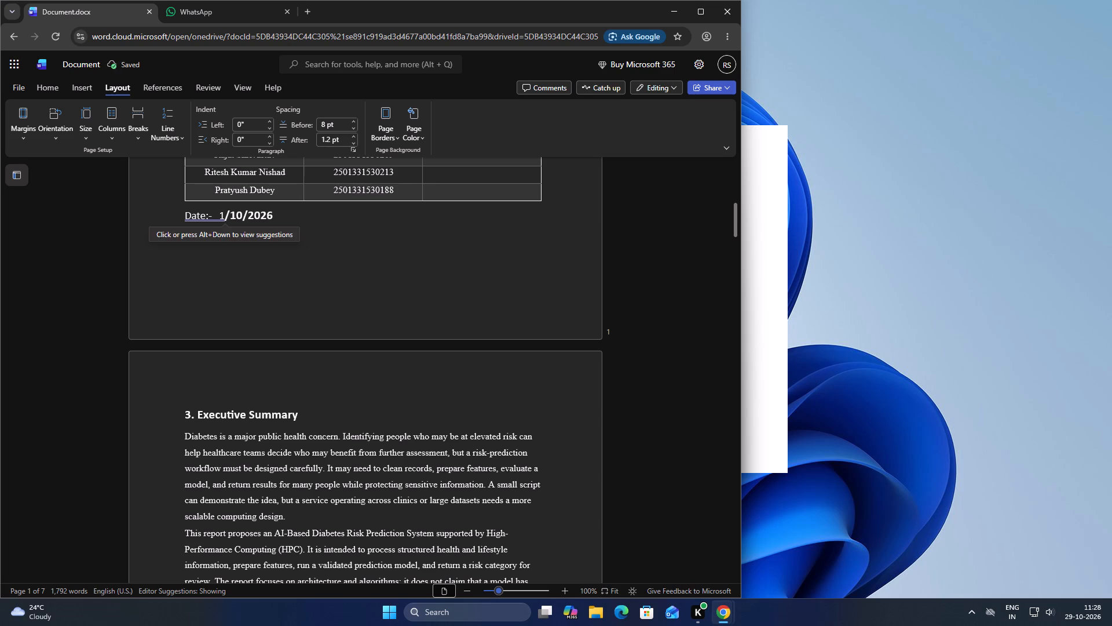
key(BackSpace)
Enter 09 as the day before /10/2026 on the Date line.
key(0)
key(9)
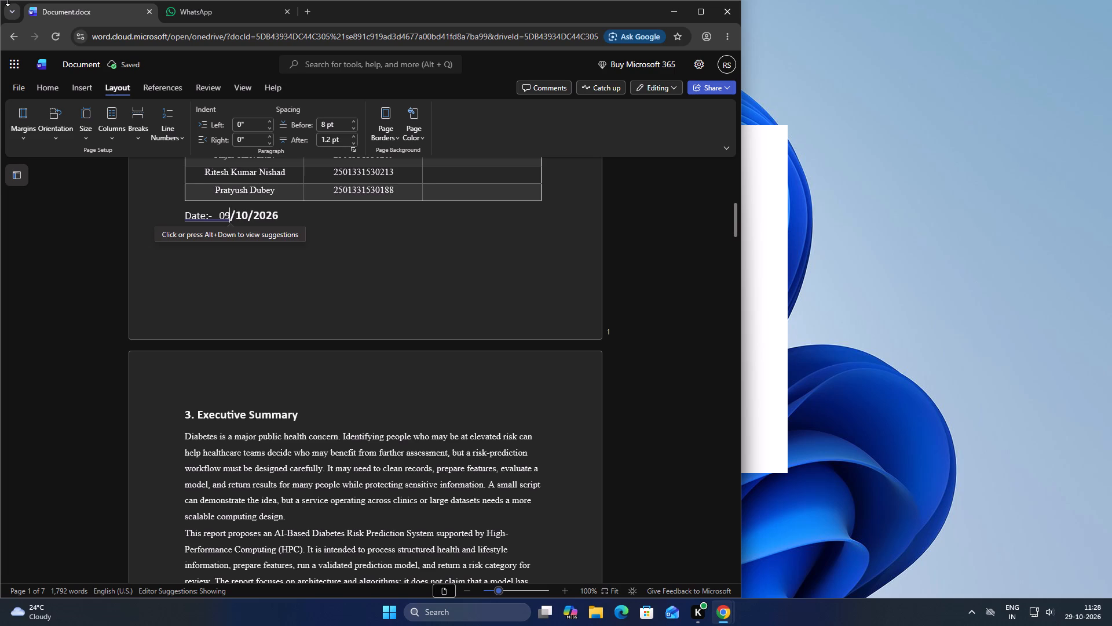
Make the day 09 on the Date line bold.
click(228, 214)
drag(229, 214, 221, 216)
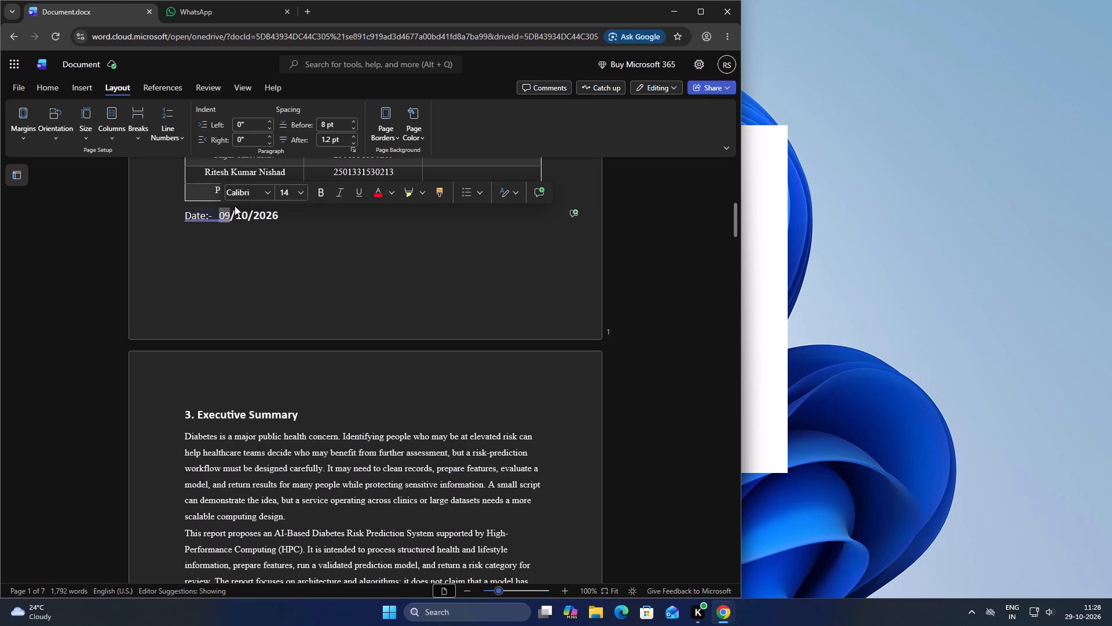
scroll(258, 232, up, 2)
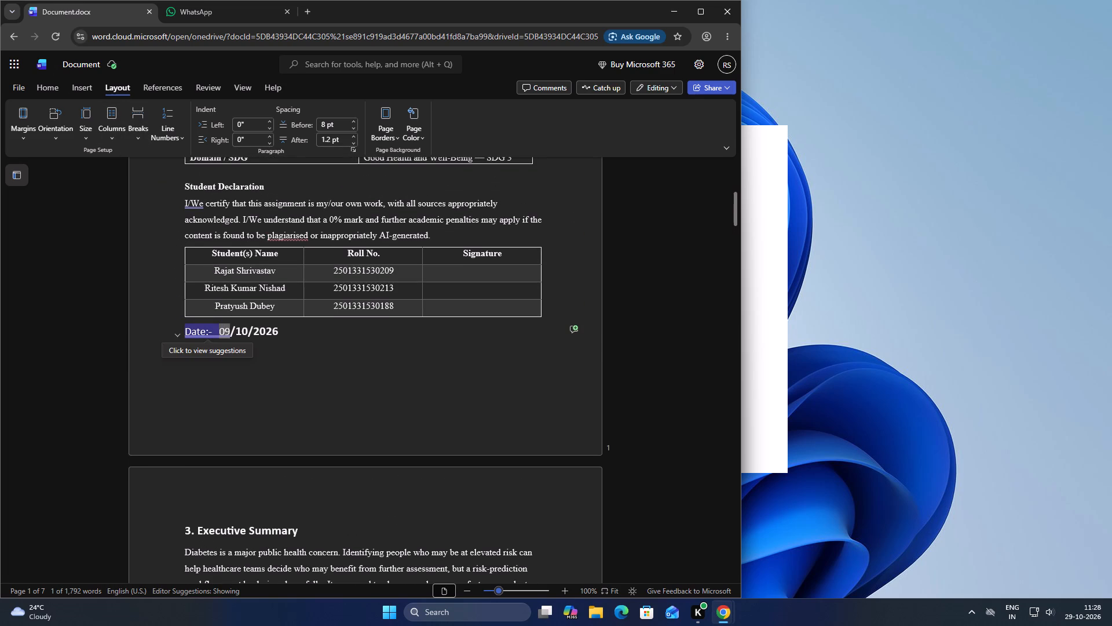
right_click(225, 329)
click(319, 343)
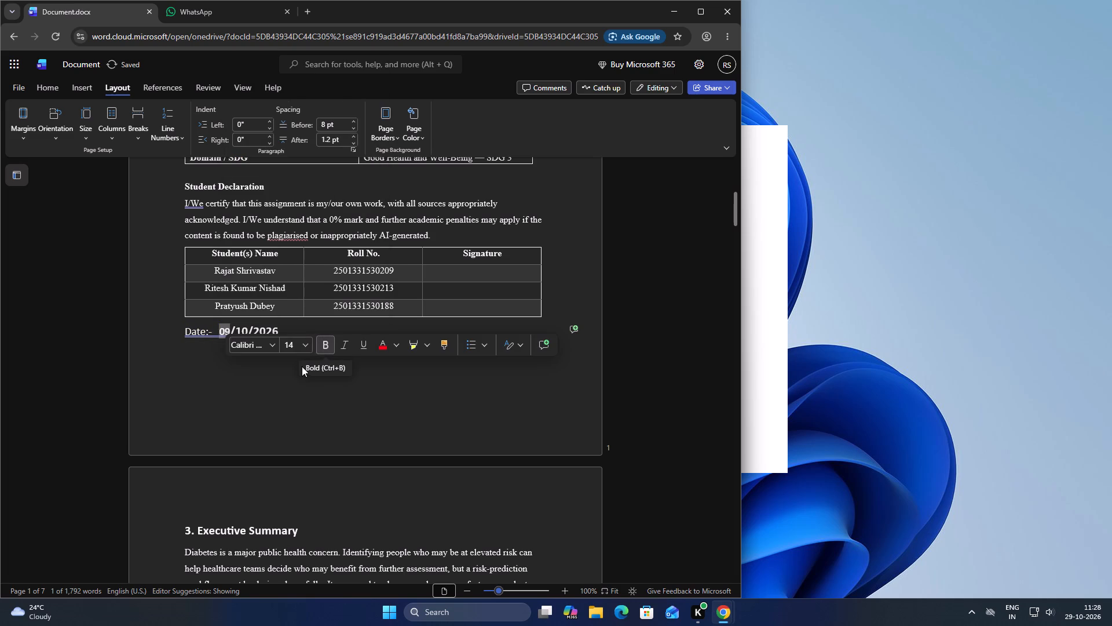
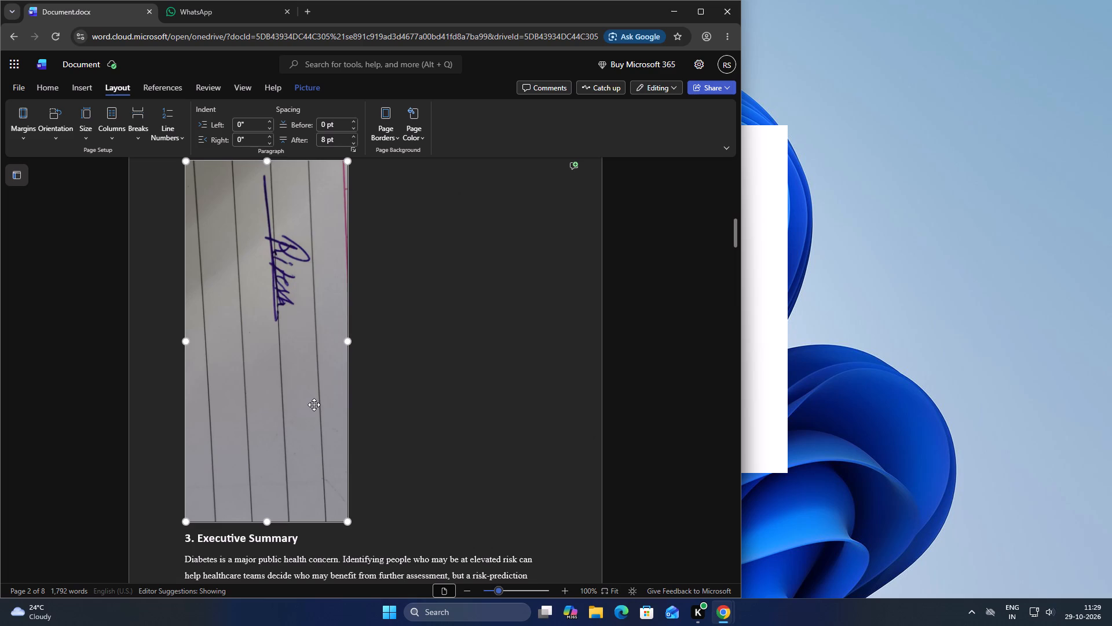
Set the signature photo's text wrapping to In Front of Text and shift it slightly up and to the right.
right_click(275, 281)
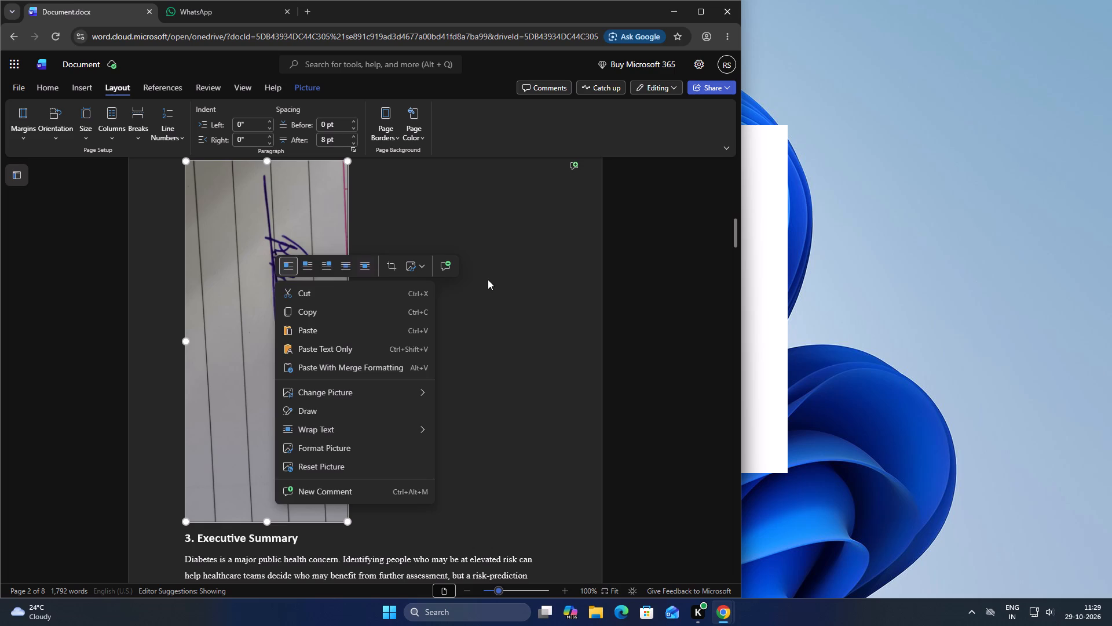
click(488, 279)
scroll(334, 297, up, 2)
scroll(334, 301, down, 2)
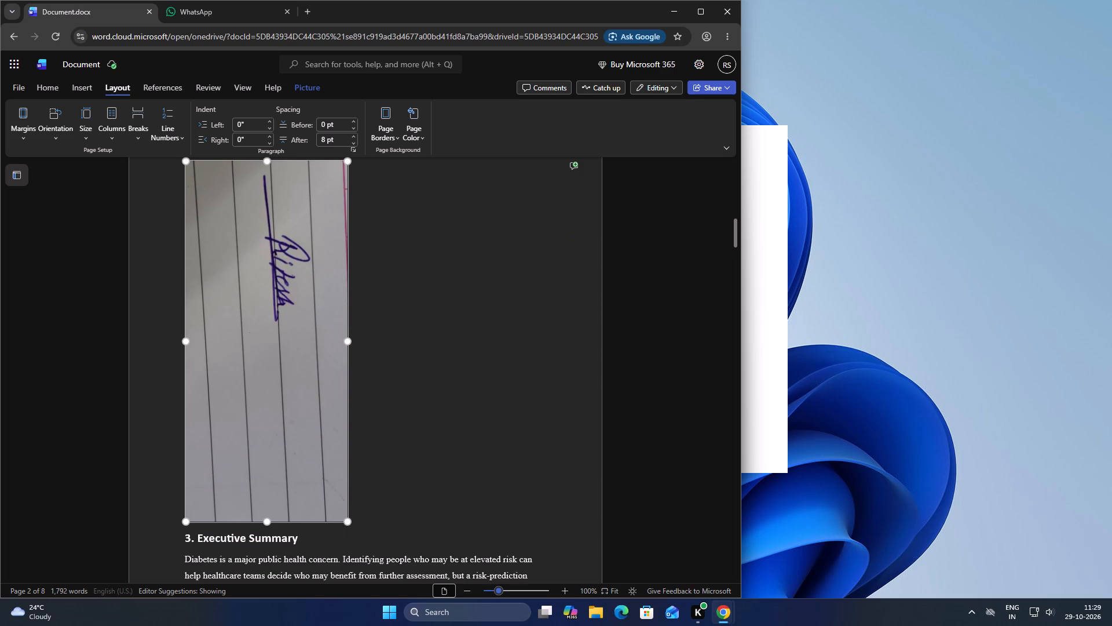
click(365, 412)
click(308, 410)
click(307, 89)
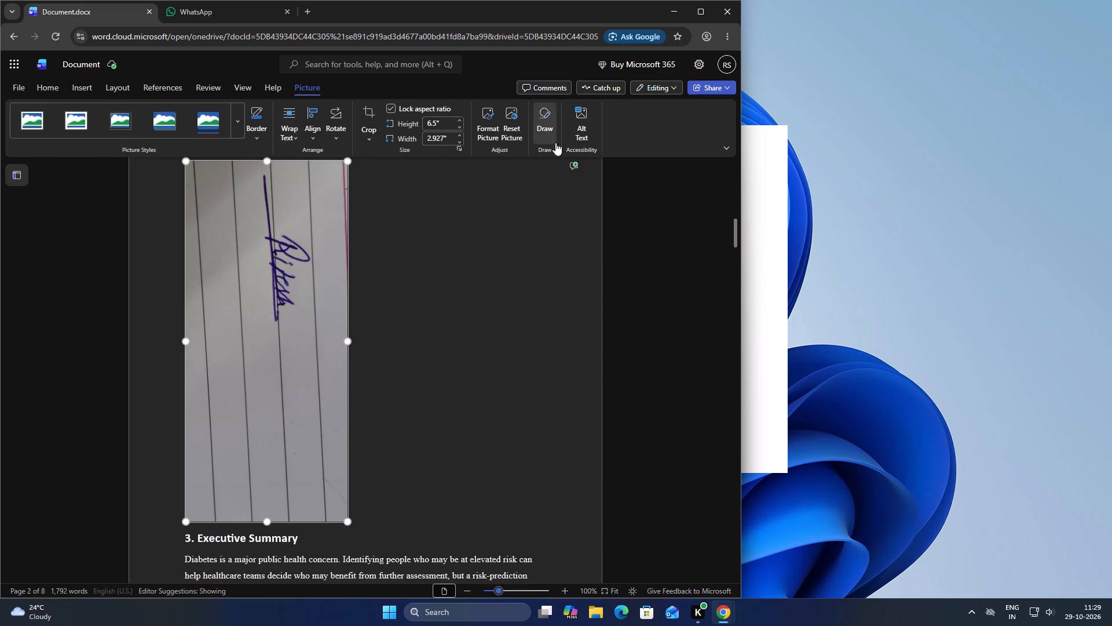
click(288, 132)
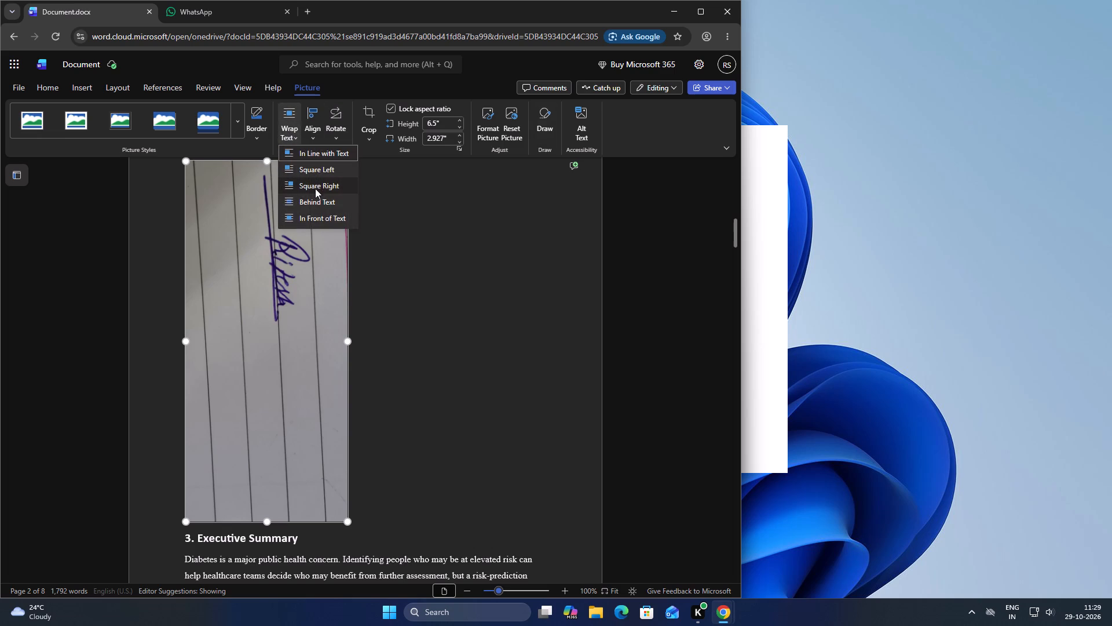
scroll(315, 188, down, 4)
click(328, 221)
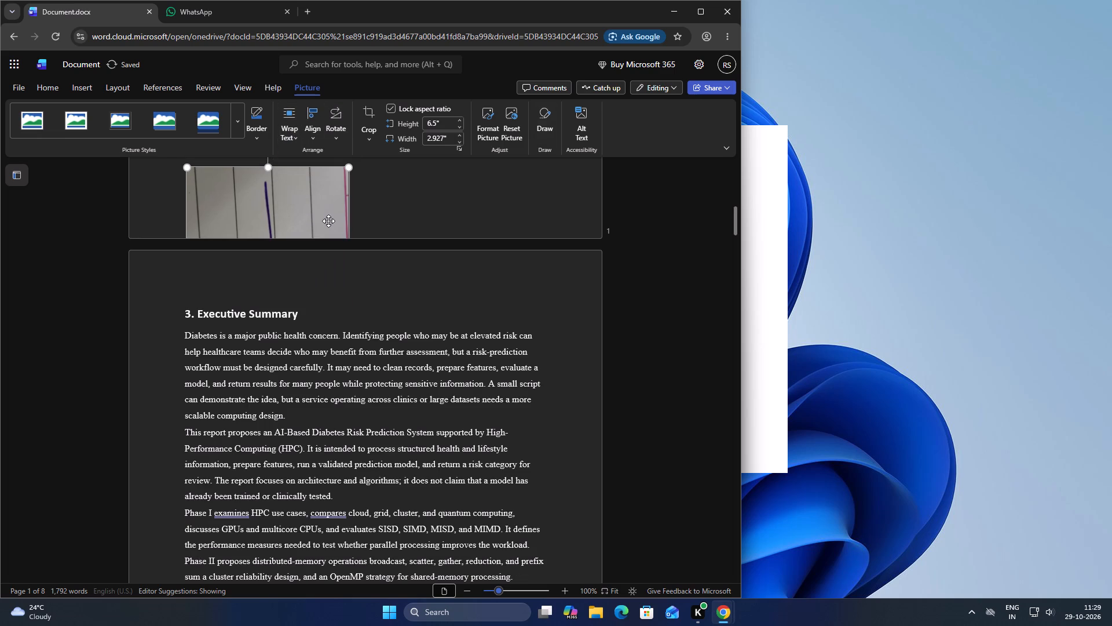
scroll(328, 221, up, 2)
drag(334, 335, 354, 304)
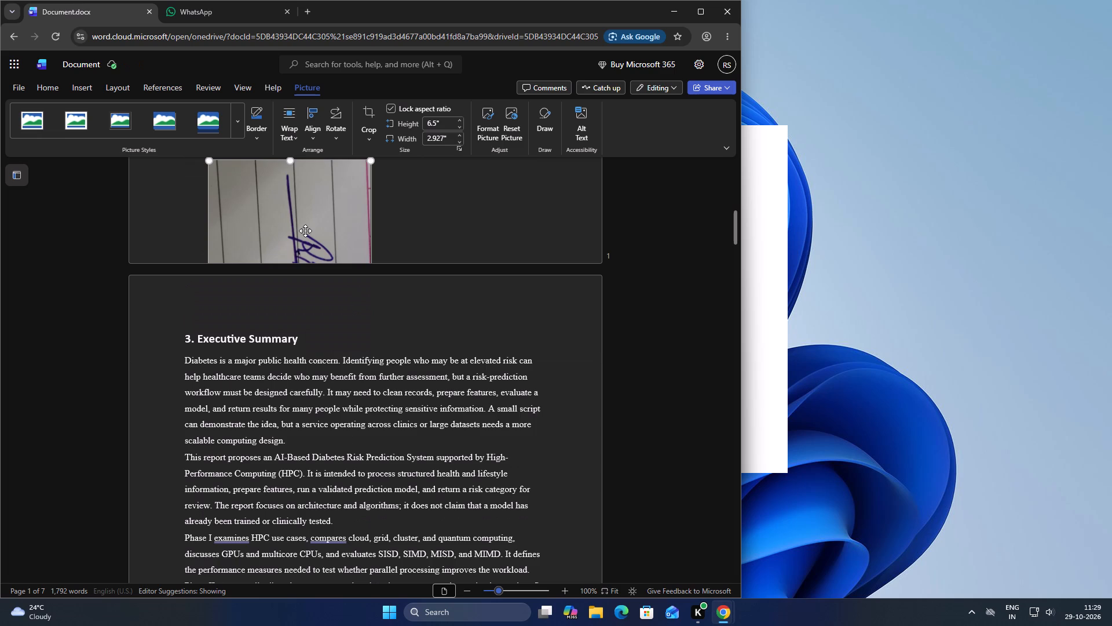
Undo the signature photo's move, its wrapping change and its insertion.
key(ctrl+z)
key(ctrl+z)
key(ctrl+z)
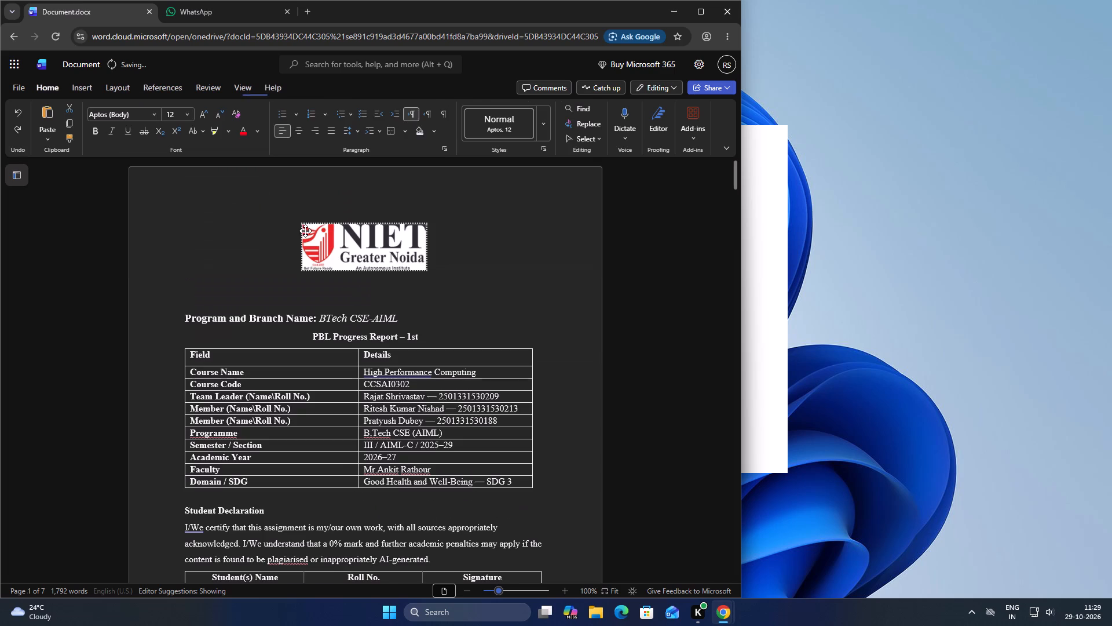
Place the cursor in the first student's Signature cell and review the pages from the cover page to the Introduction.
scroll(400, 339, down, 3)
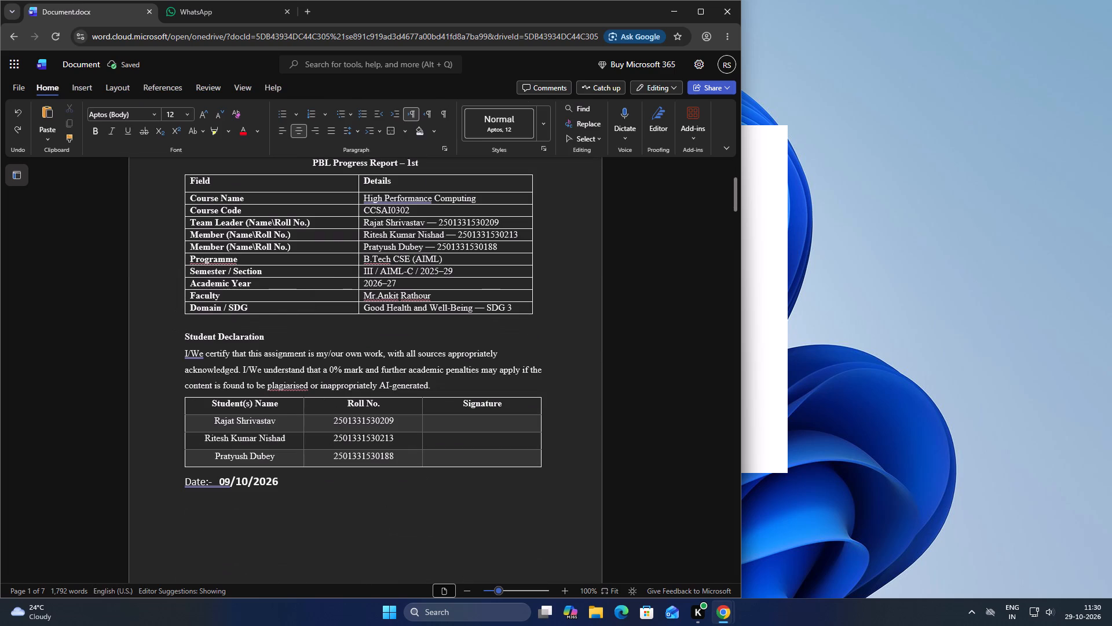
click(390, 535)
scroll(391, 511, down, 3)
scroll(391, 511, up, 1)
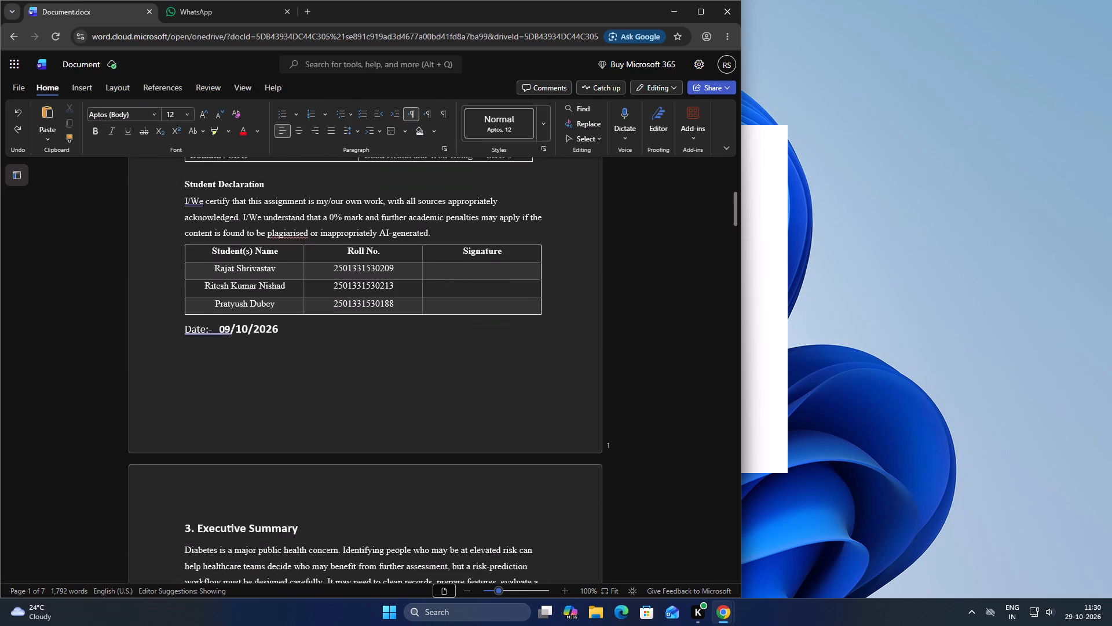
click(480, 308)
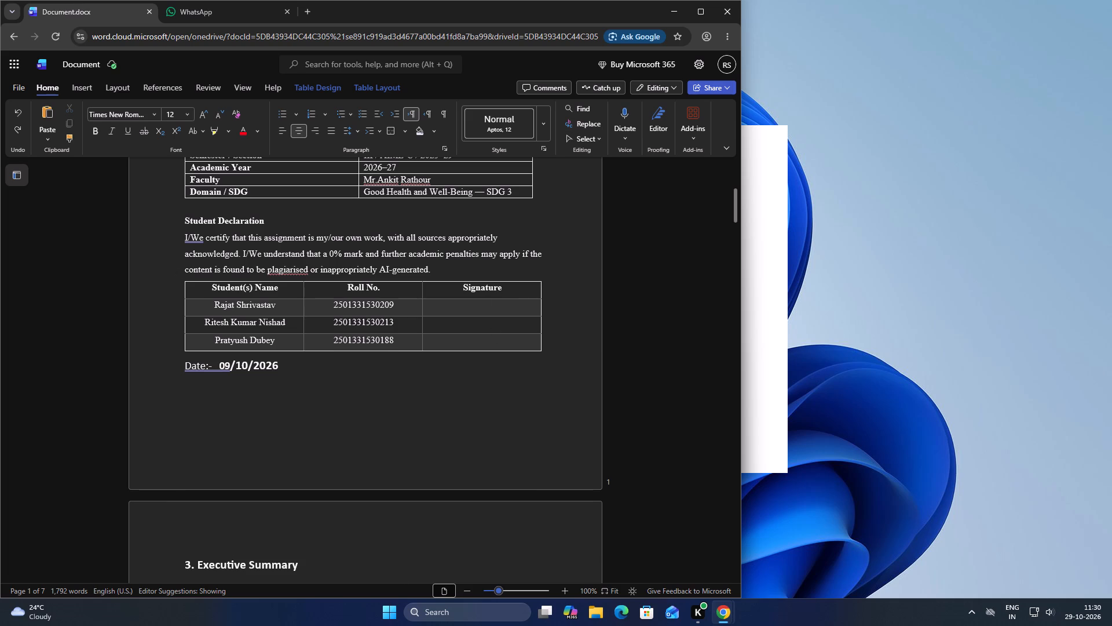
scroll(378, 388, down, 15)
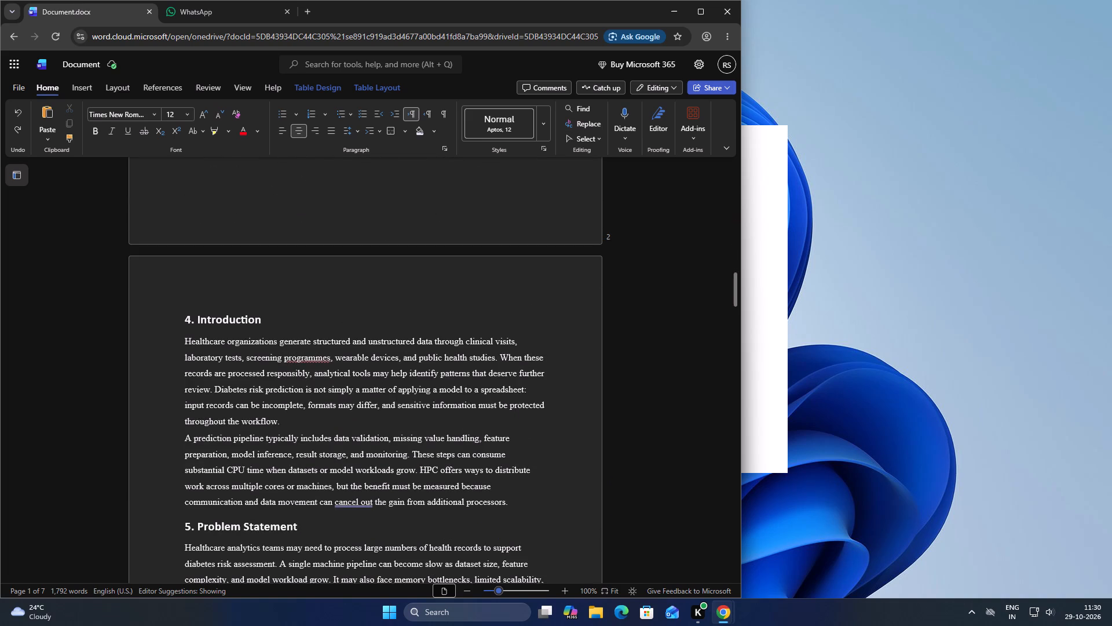
scroll(377, 385, up, 7)
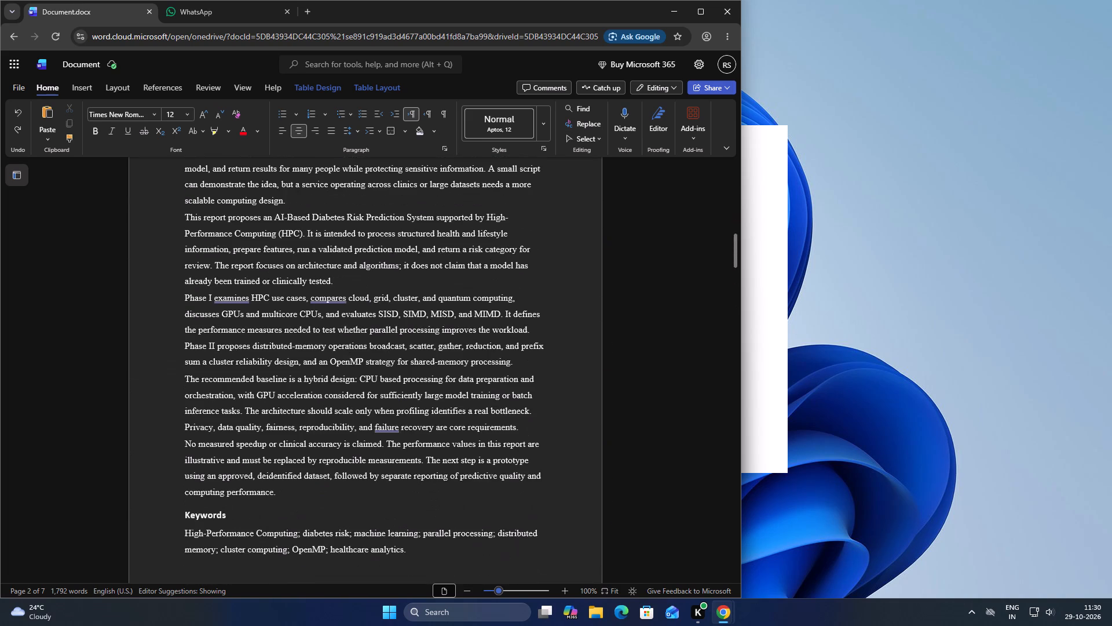
scroll(377, 385, up, 3)
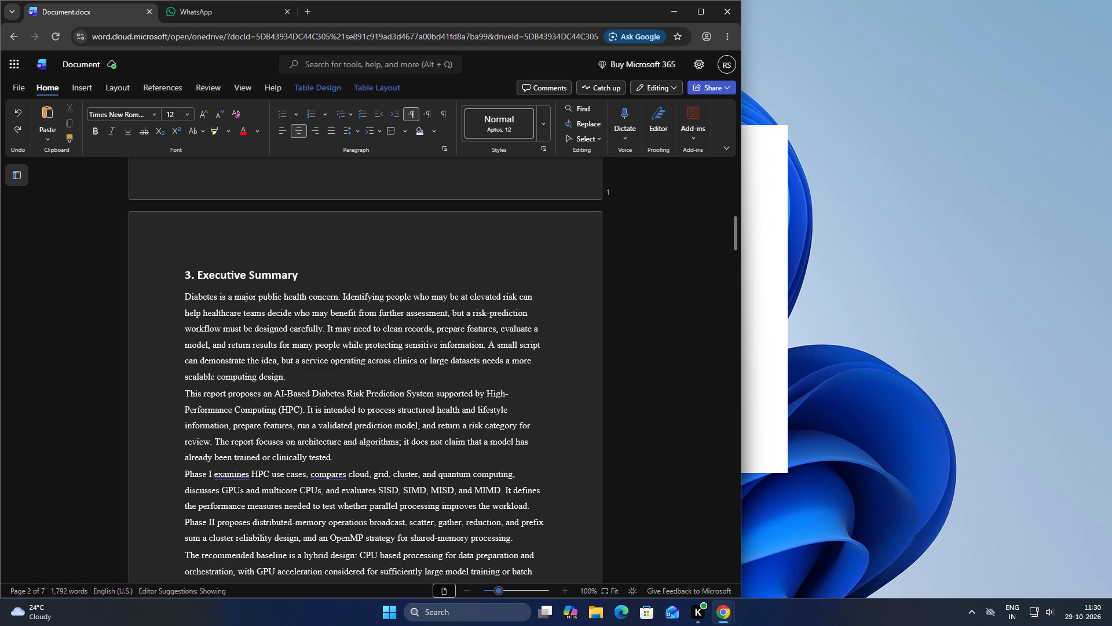
scroll(383, 373, up, 8)
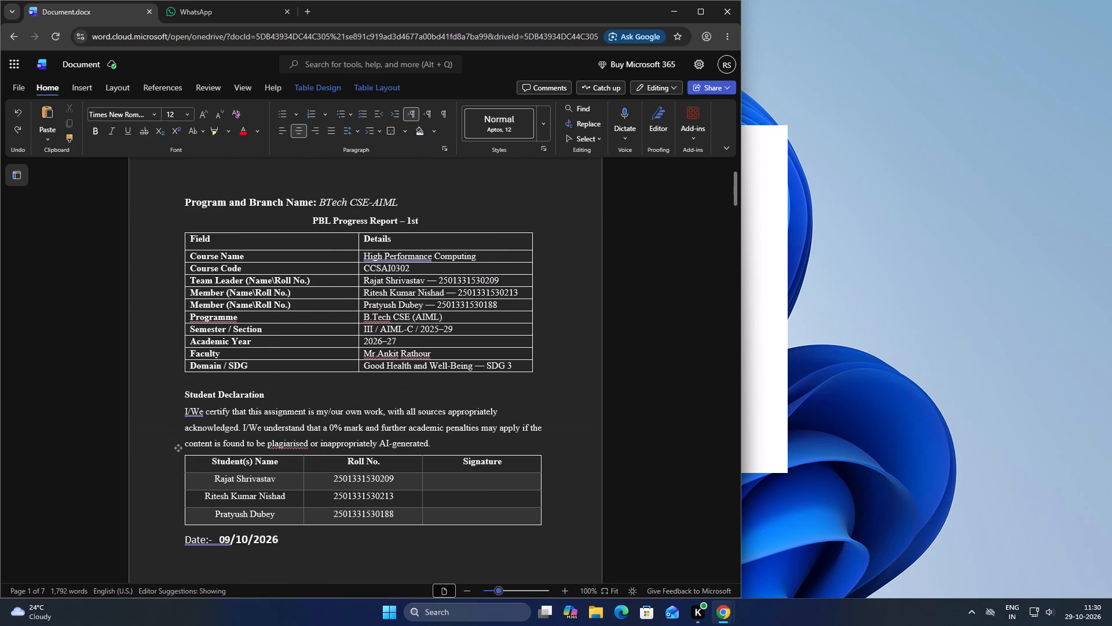
scroll(387, 374, up, 5)
scroll(387, 374, down, 5)
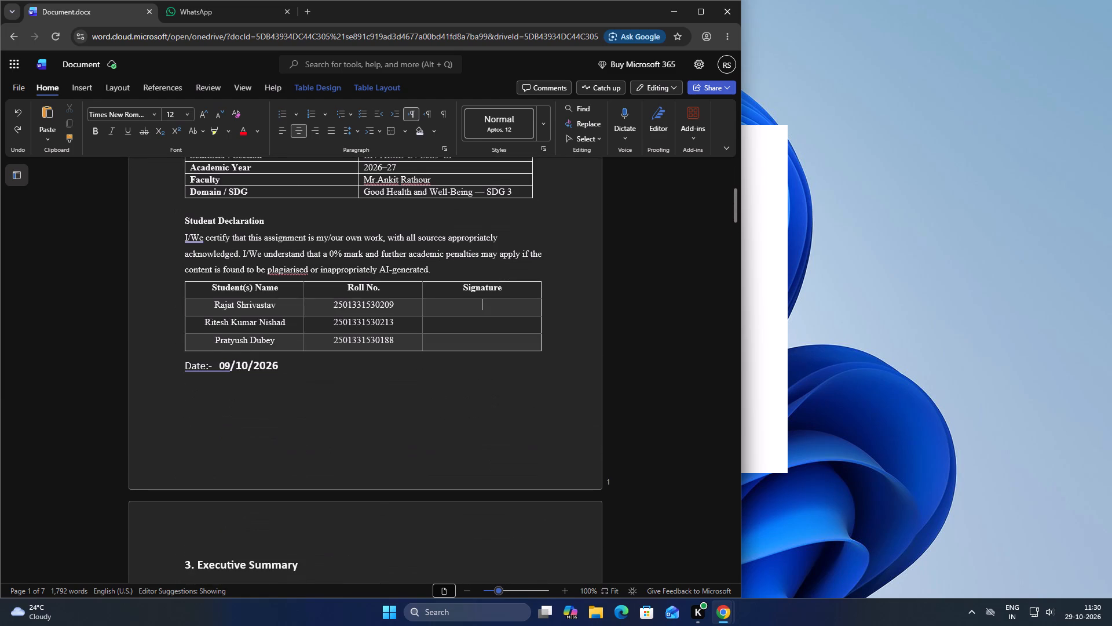
scroll(381, 381, down, 9)
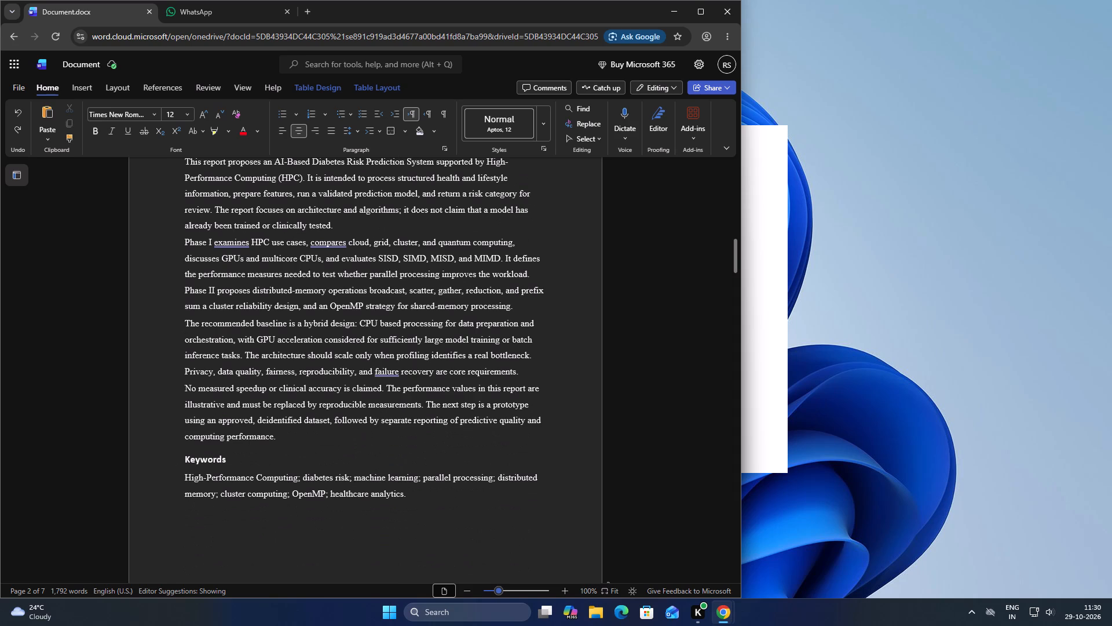
scroll(459, 406, up, 11)
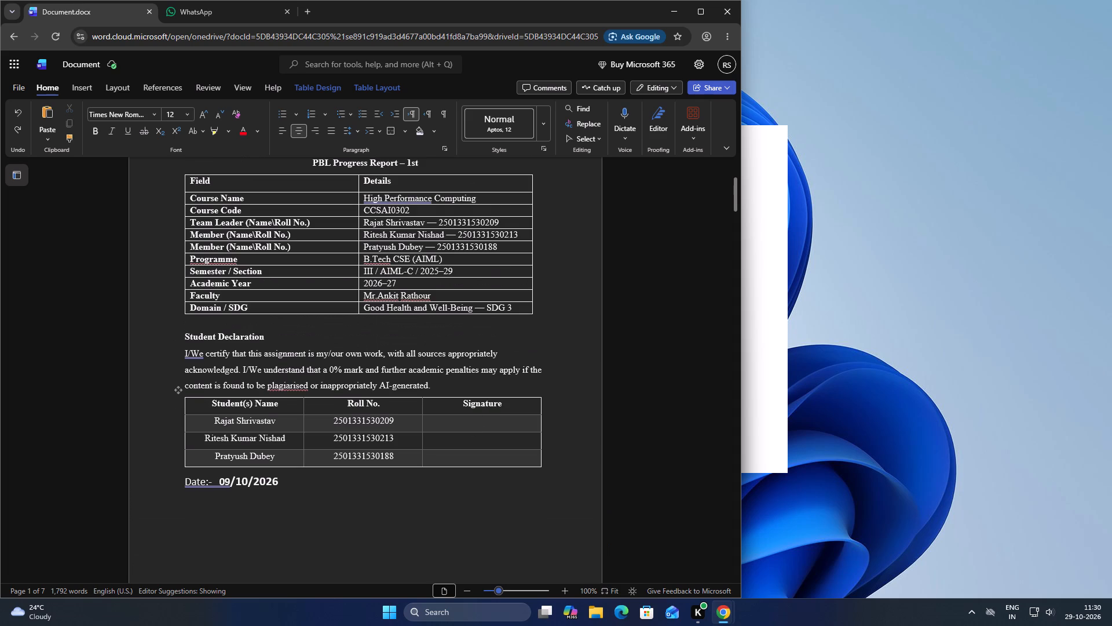
Enter each student's first name in the Signature column of all three rows of the Student Declaration table.
key(a)
text(jat)
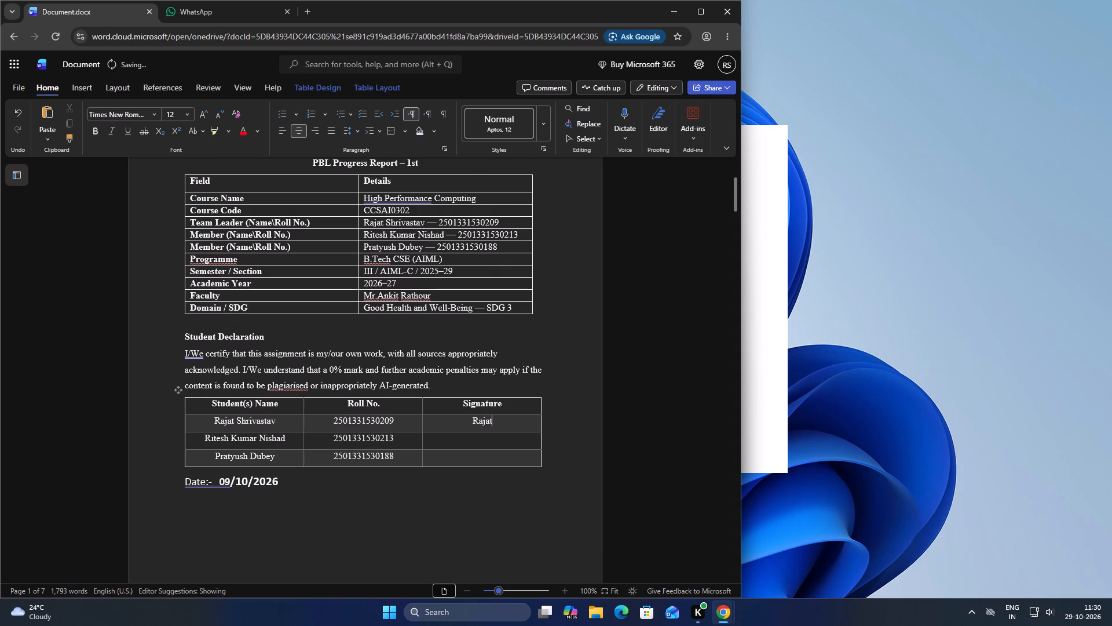
click(488, 436)
text(riet)
key(BackSpace)
key(BackSpace)
key(BackSpace)
key(r)
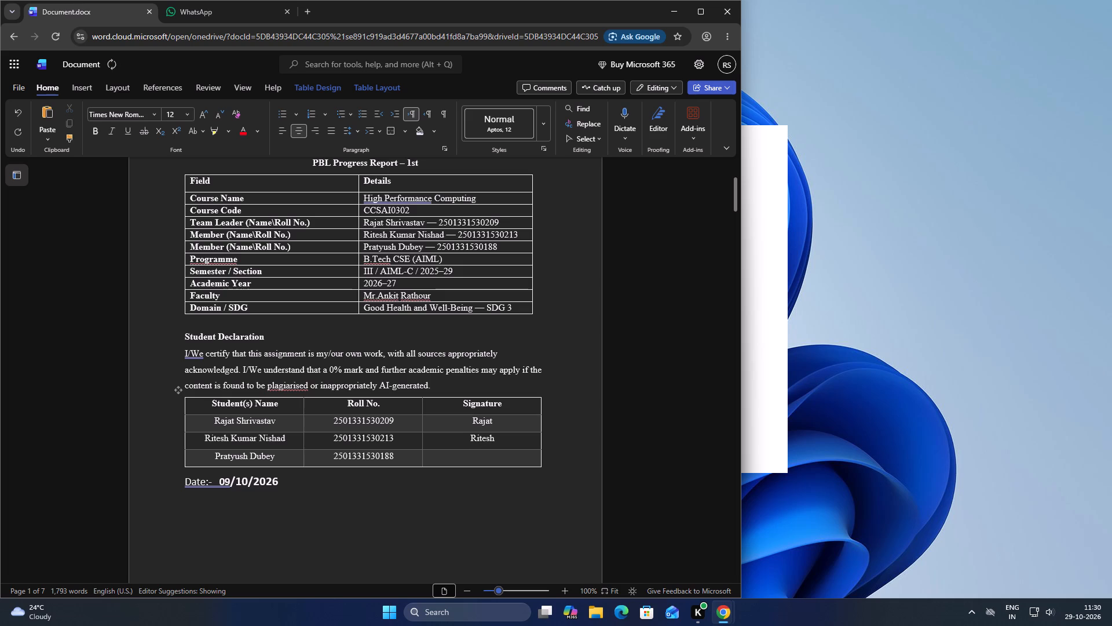
click(499, 456)
text(pratysu)
key(BackSpace)
key(BackSpace)
text(ush)
Rename the document as PG1_hpc_Group 40.
click(81, 63)
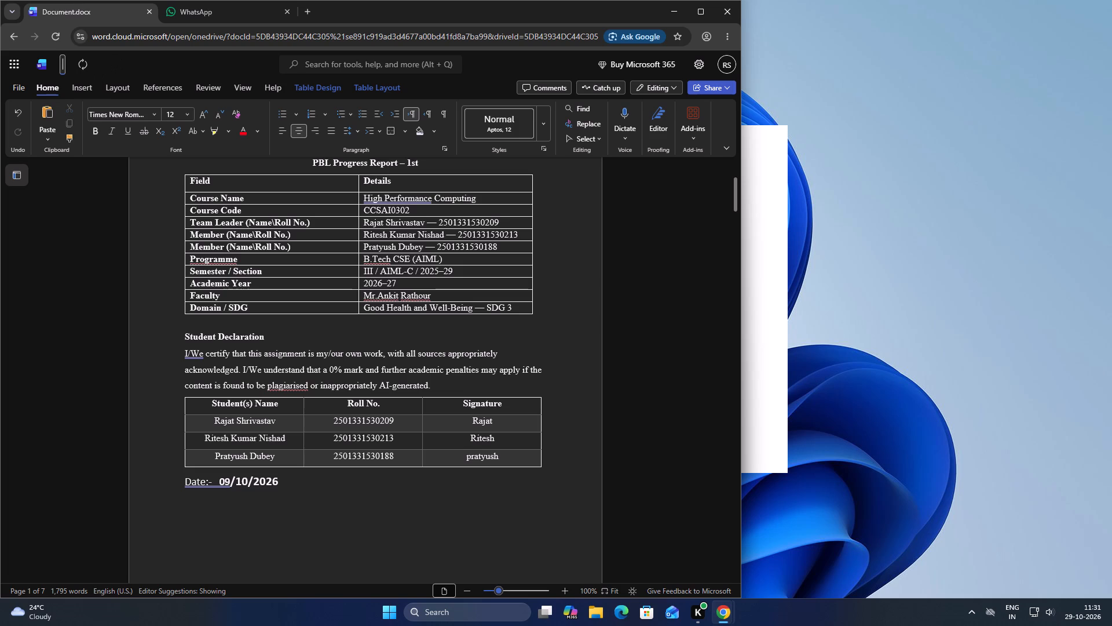
text(PG)
key(1)
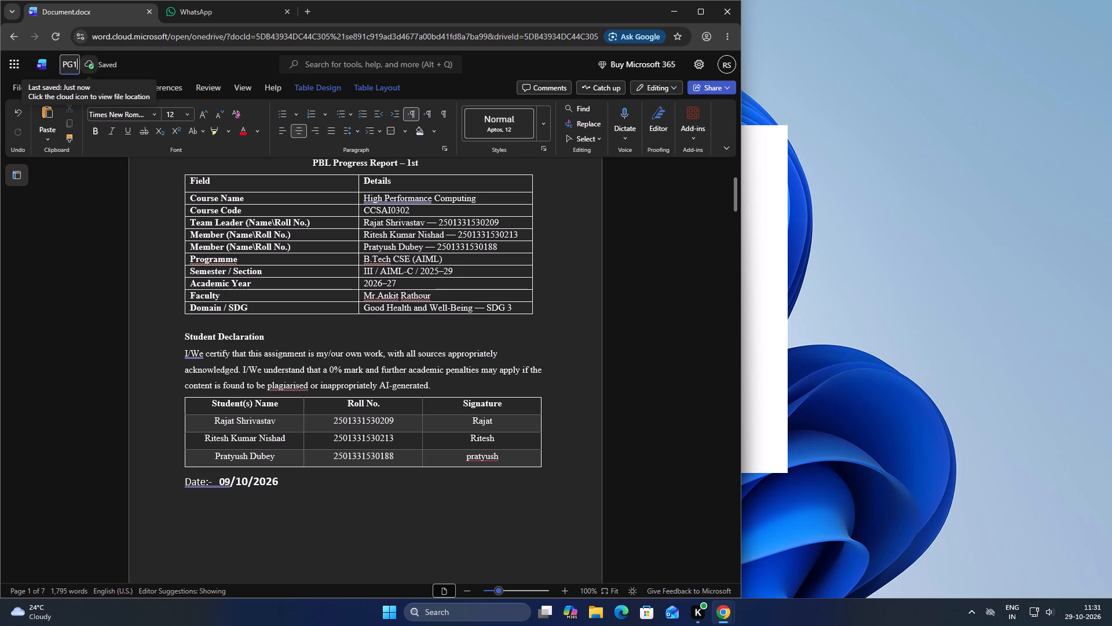
key(shift+underscore)
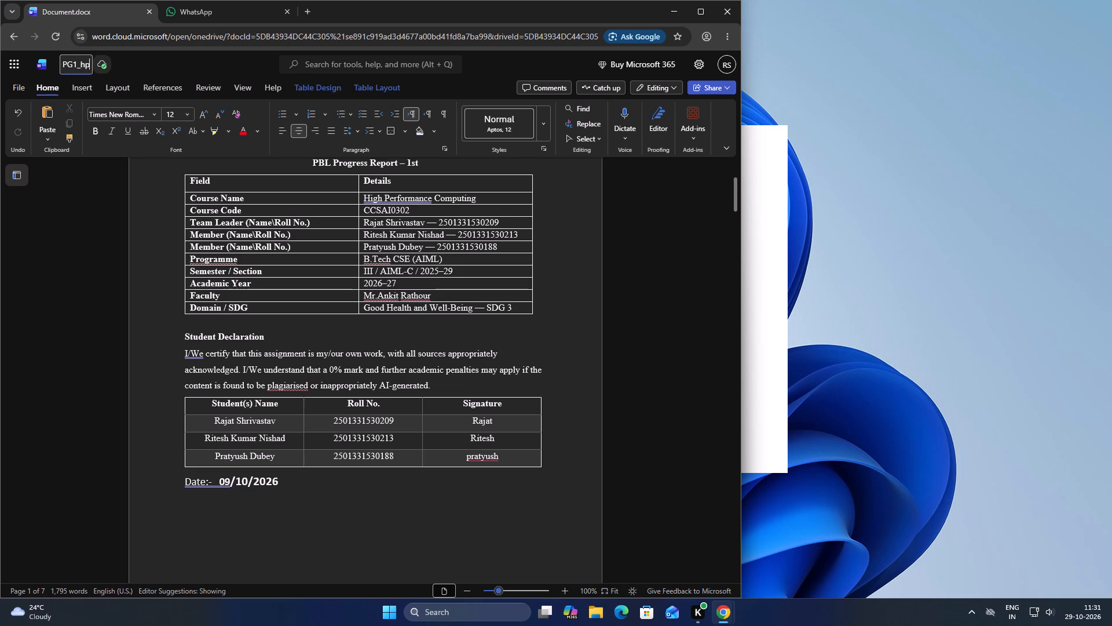
key(c)
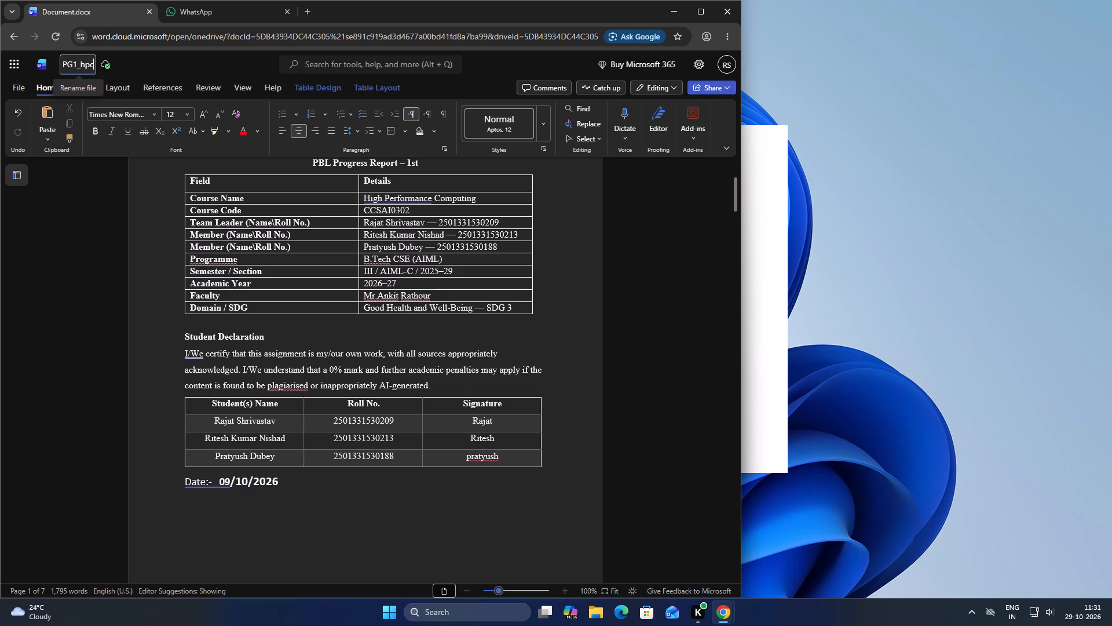
key(shift+underscore)
click(621, 248)
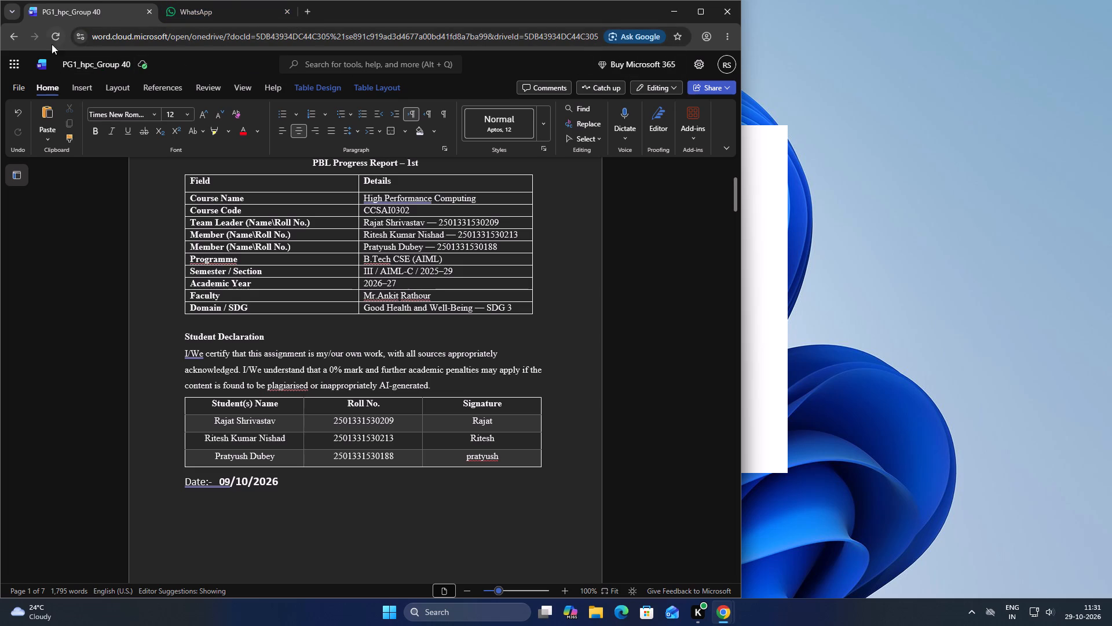
Open the Word for the Web home page in a new browser tab.
click(9, 57)
drag(16, 76, 14, 81)
click(10, 88)
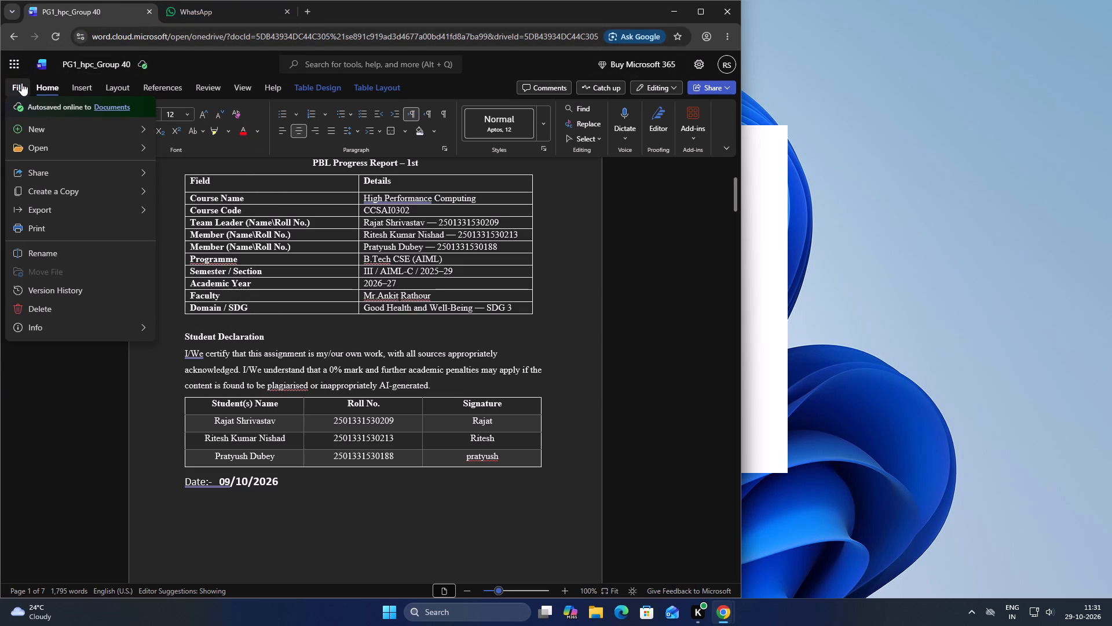
click(16, 71)
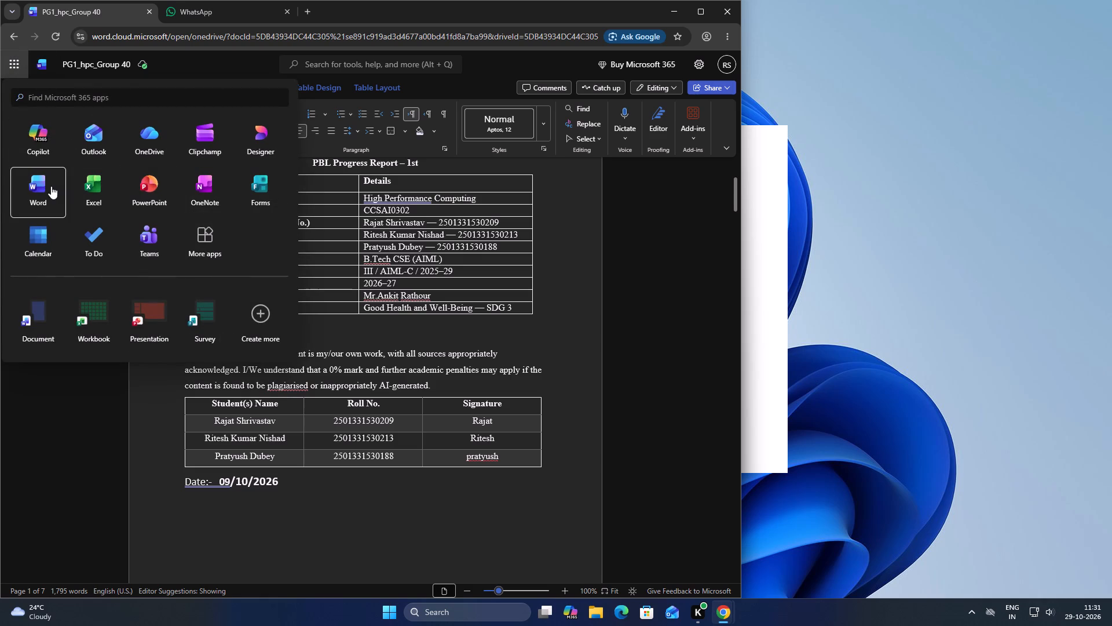
click(51, 186)
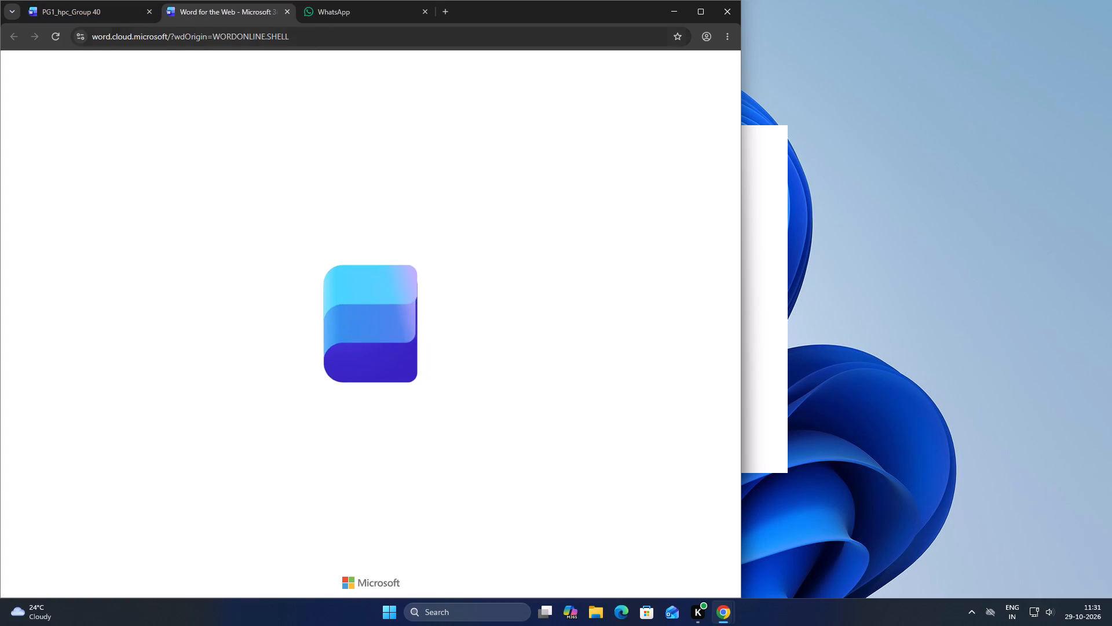
Return to the PG1_hpc_Group 40 document and check its save status and file location.
click(115, 20)
scroll(171, 228, down, 3)
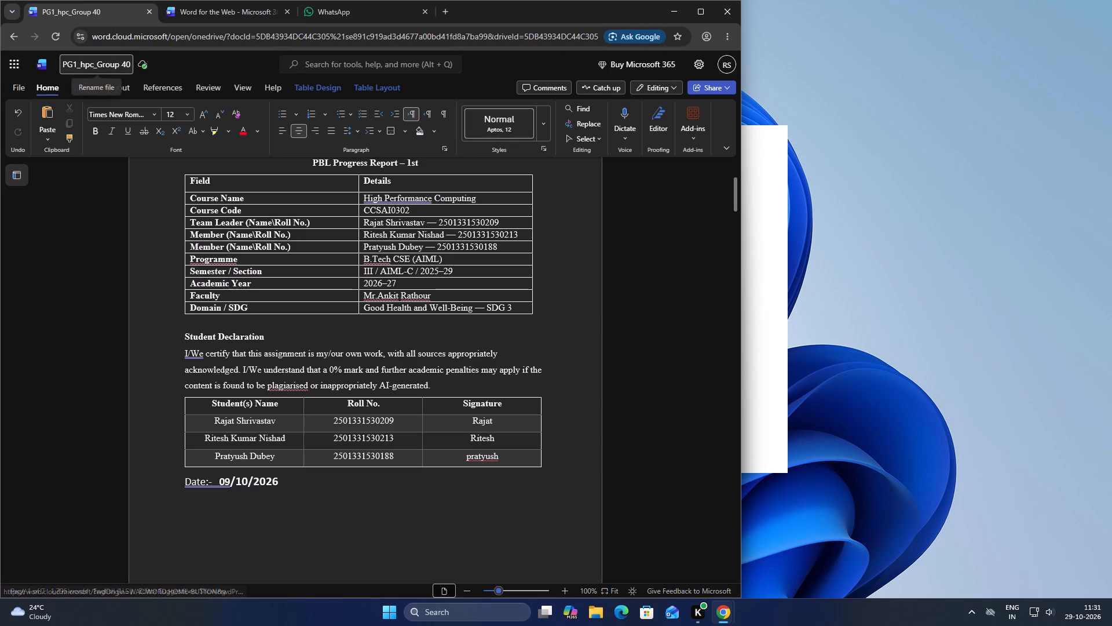
click(149, 63)
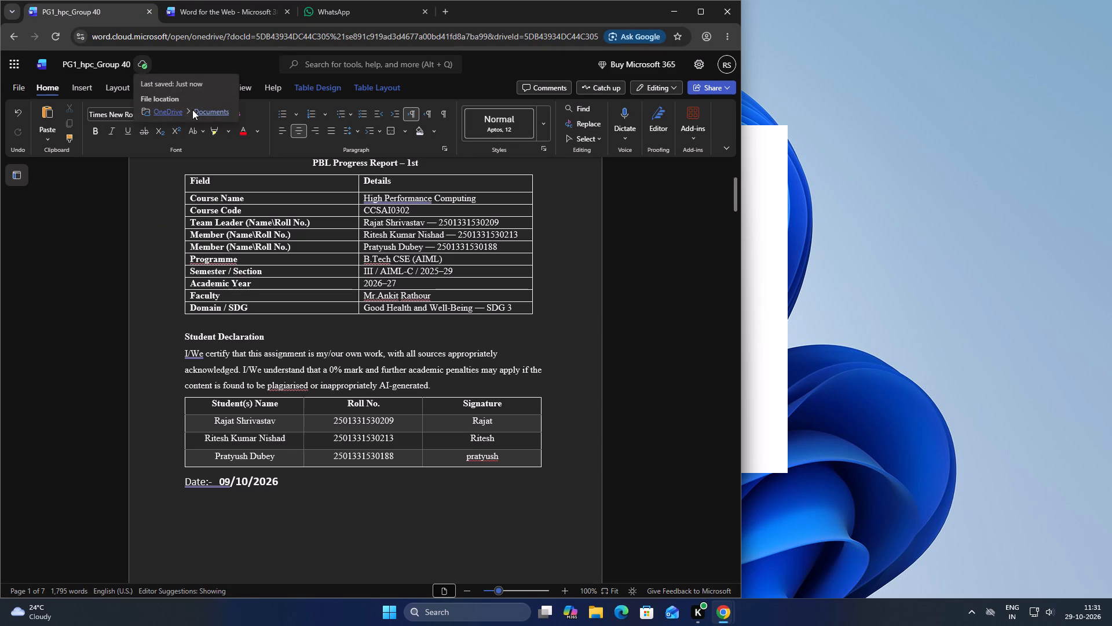
click(514, 53)
drag(528, 73, 493, 79)
On the Word home page, view the open options for PG1_hpc_Group 40 in the recent documents list.
click(221, 16)
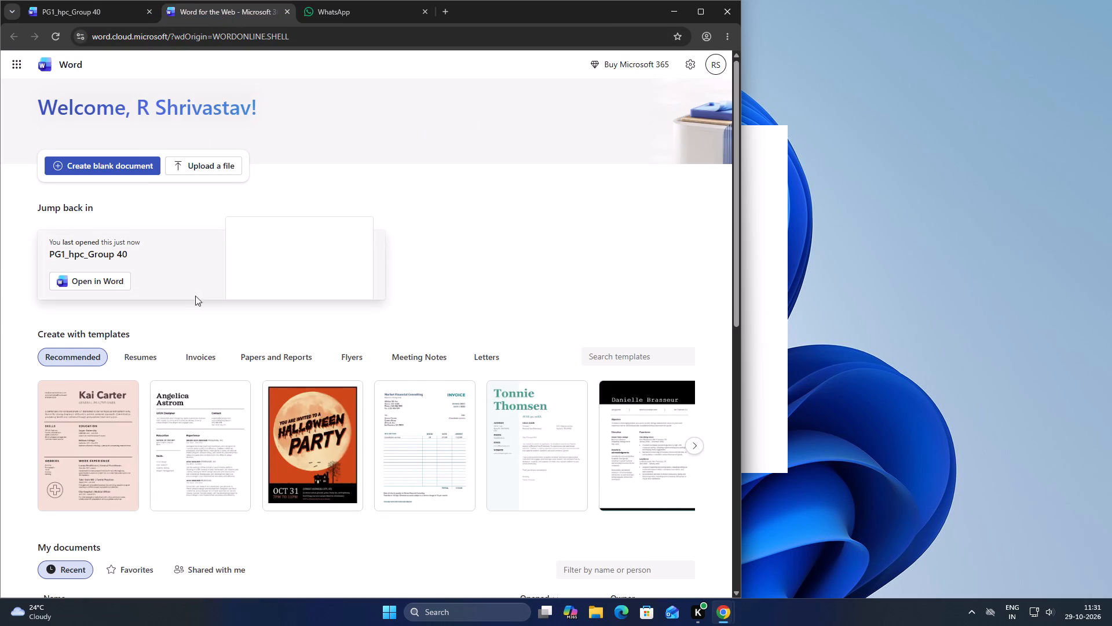
scroll(209, 310, down, 4)
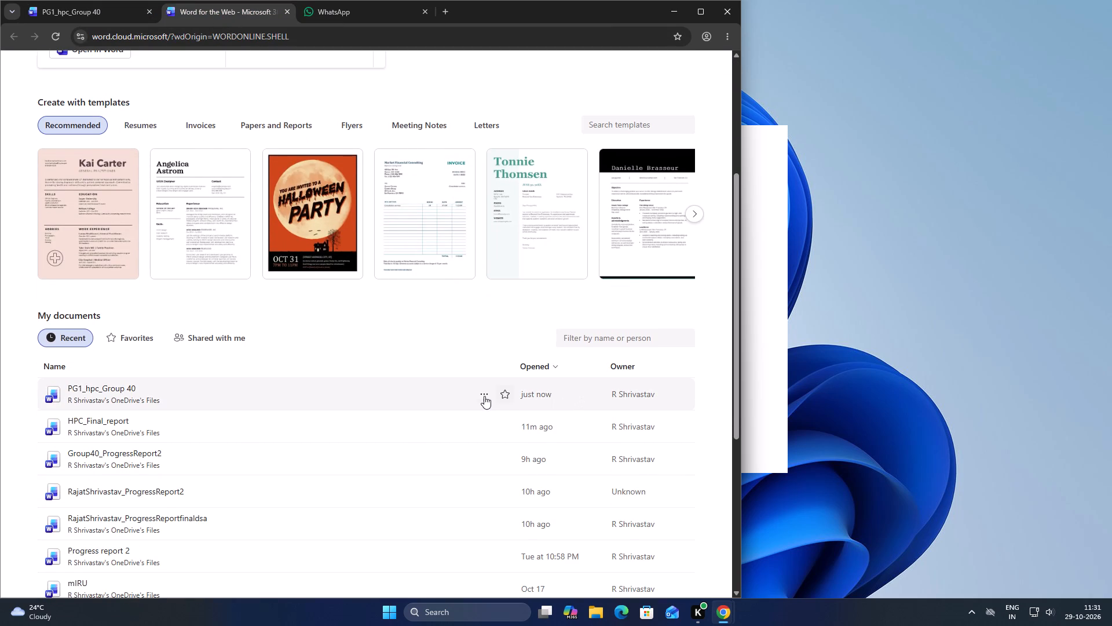
click(482, 398)
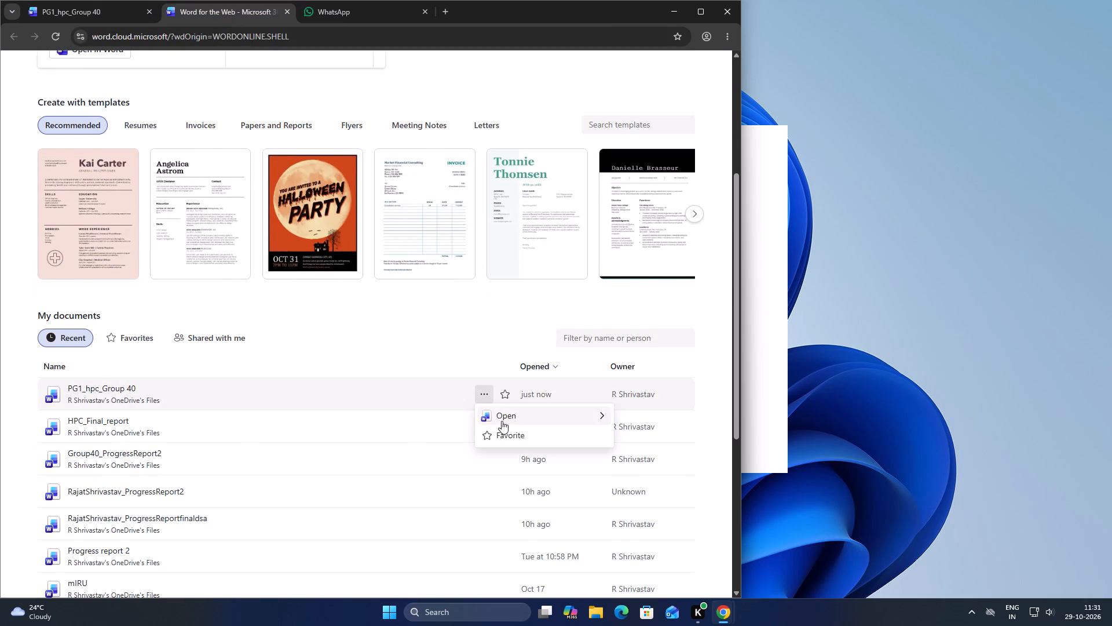
click(602, 416)
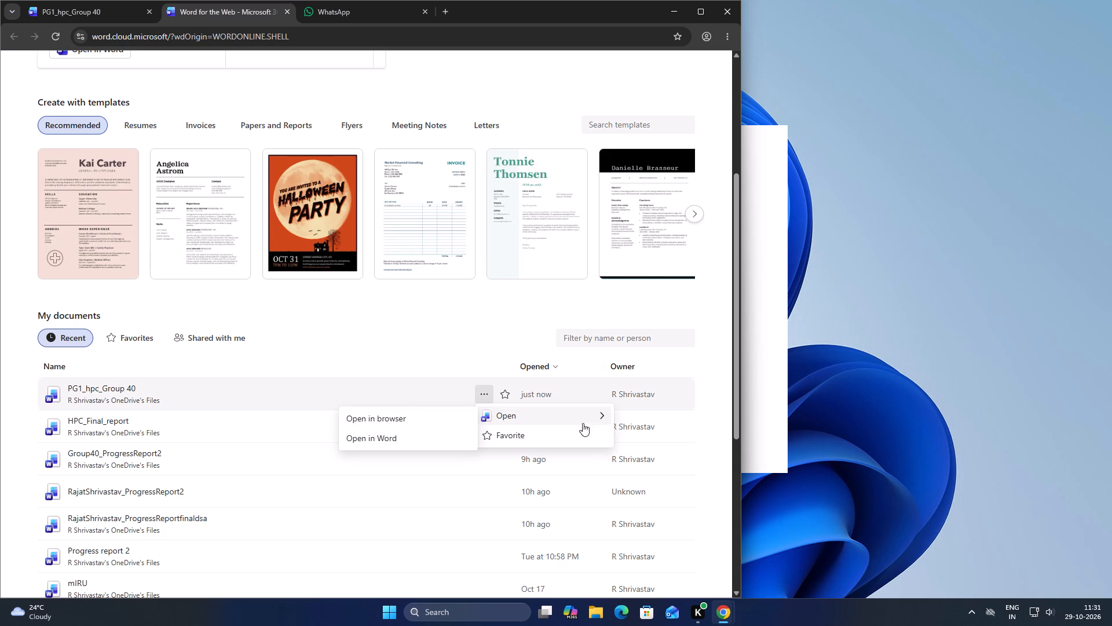
Sort the recent documents by name in descending order and open Group40_ProgressReport2.
click(298, 366)
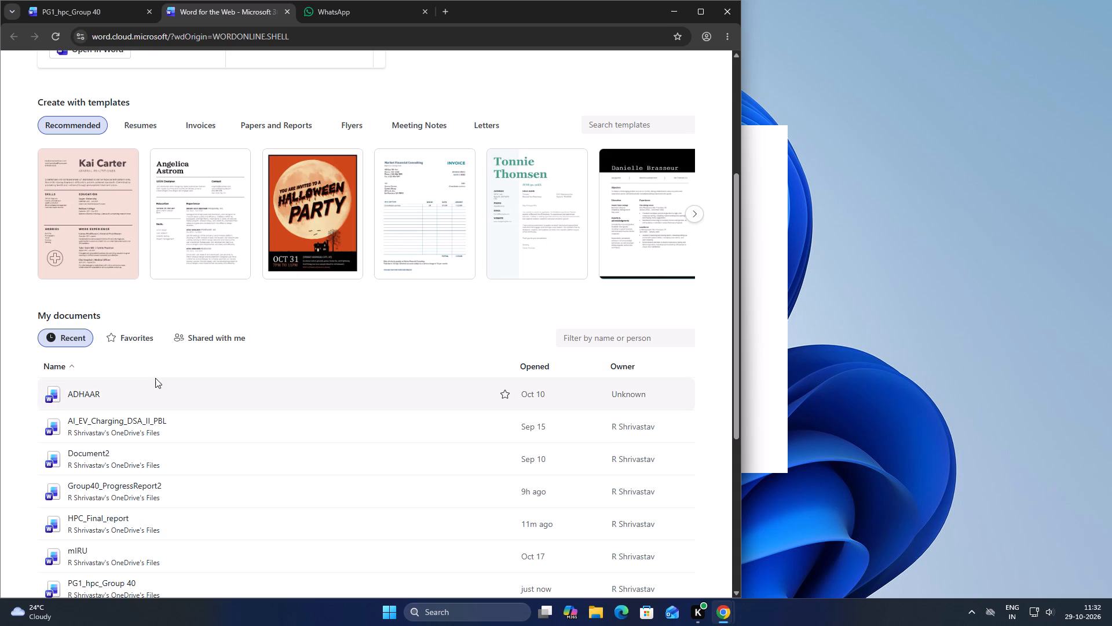
click(67, 339)
click(71, 365)
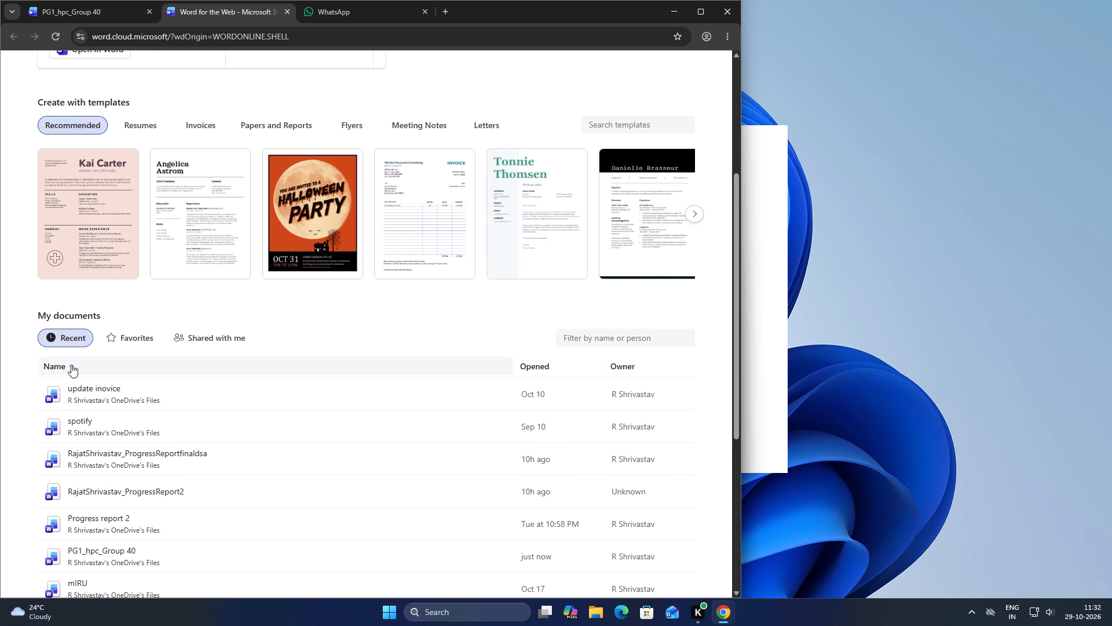
scroll(211, 482, down, 3)
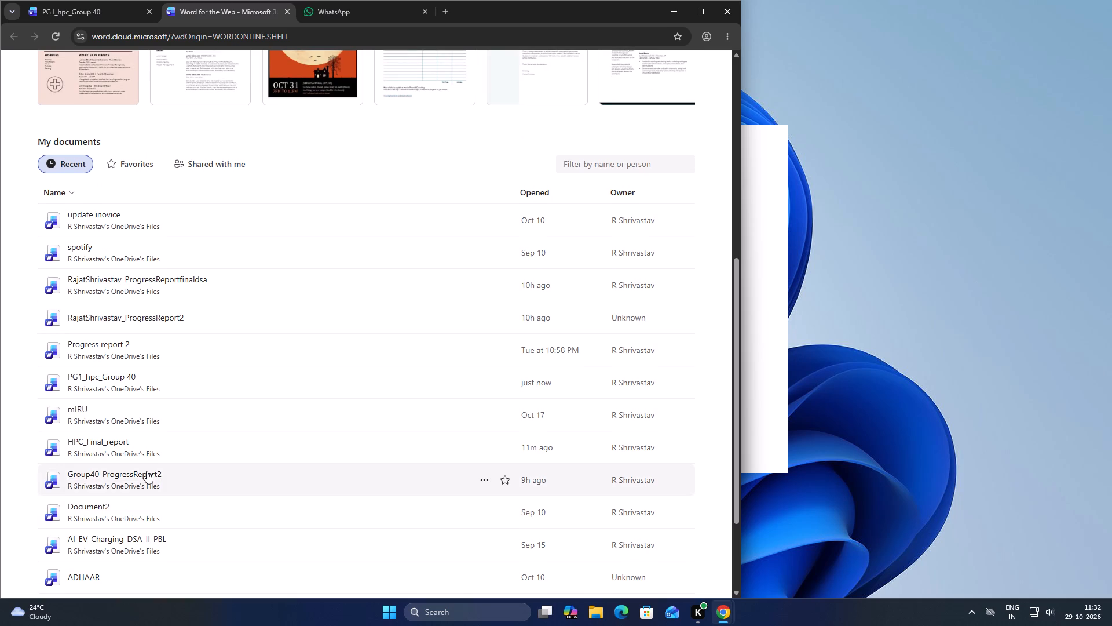
click(484, 482)
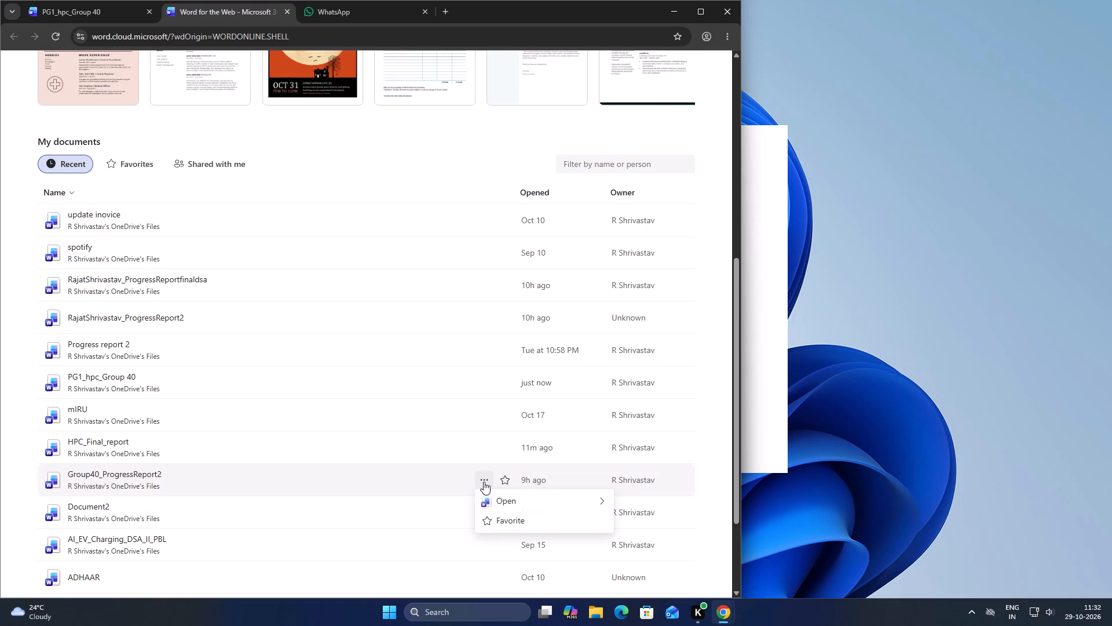
right_click(152, 474)
click(147, 475)
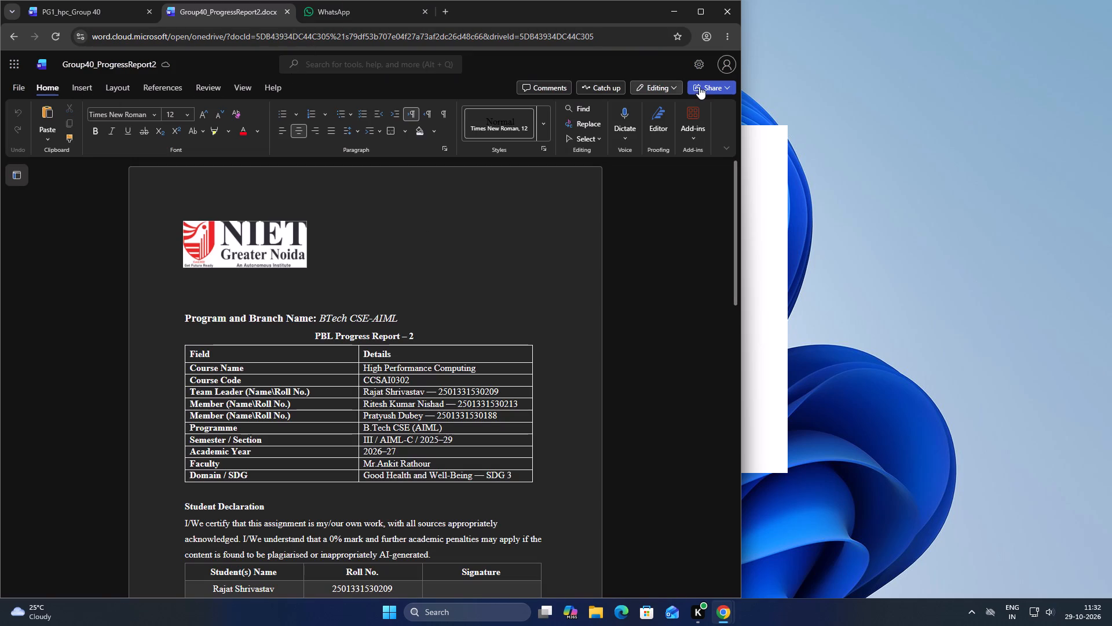
Examine the access settings of Group40_ProgressReport2 and close them.
click(701, 86)
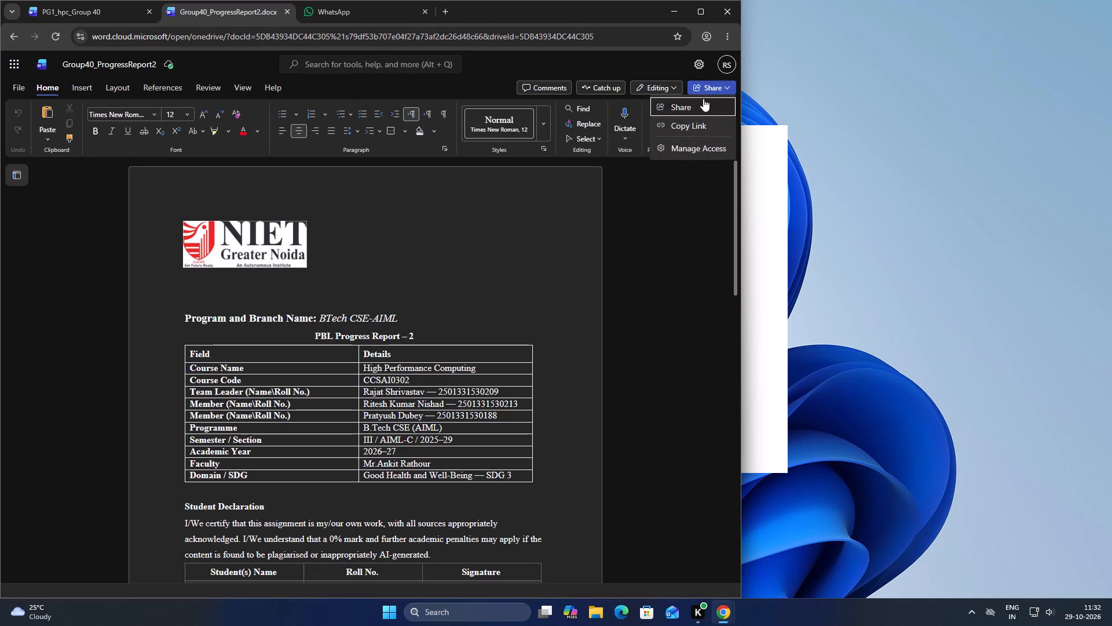
click(697, 147)
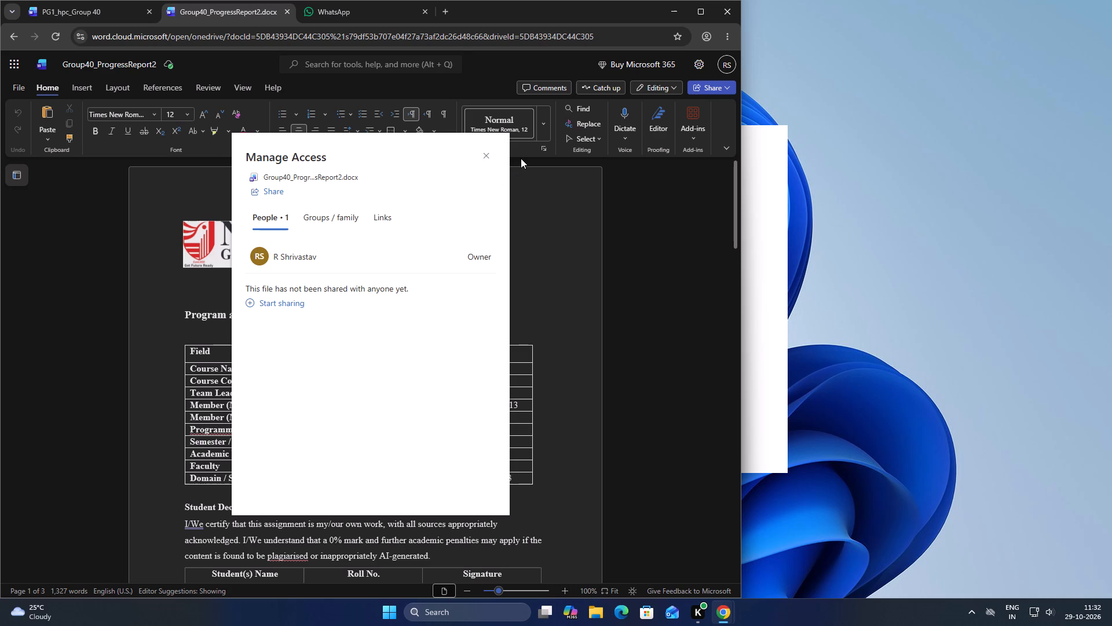
click(489, 156)
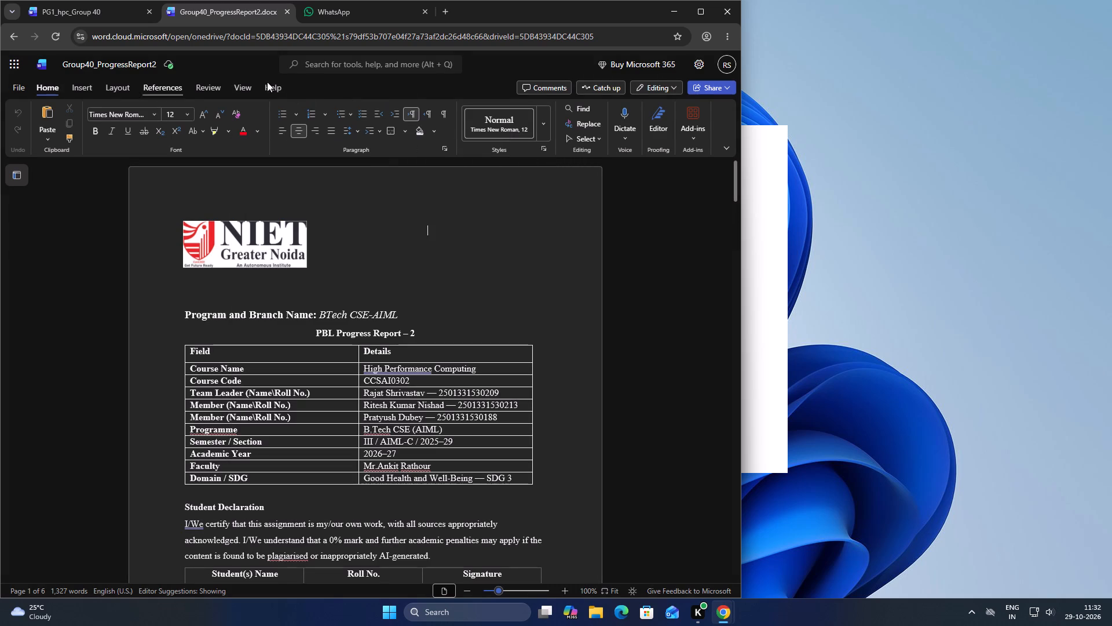
Open the Microsoft 365 app launcher from the Group40_ProgressReport2 document.
click(5, 74)
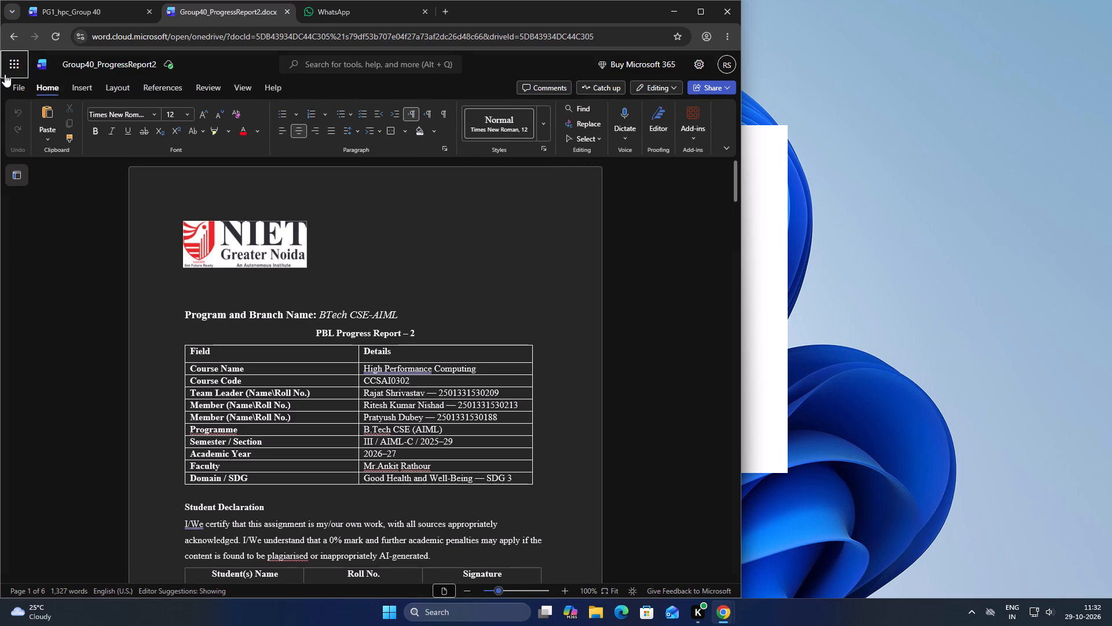
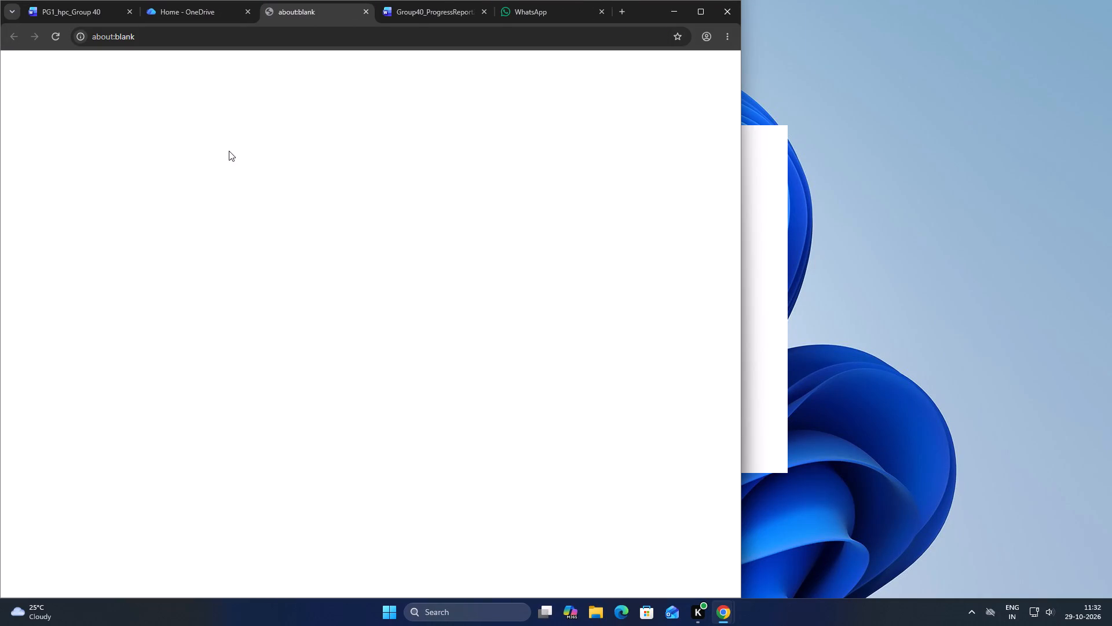
Close the blank tab and dismiss the ransomware protection offer on the OneDrive home page.
click(366, 9)
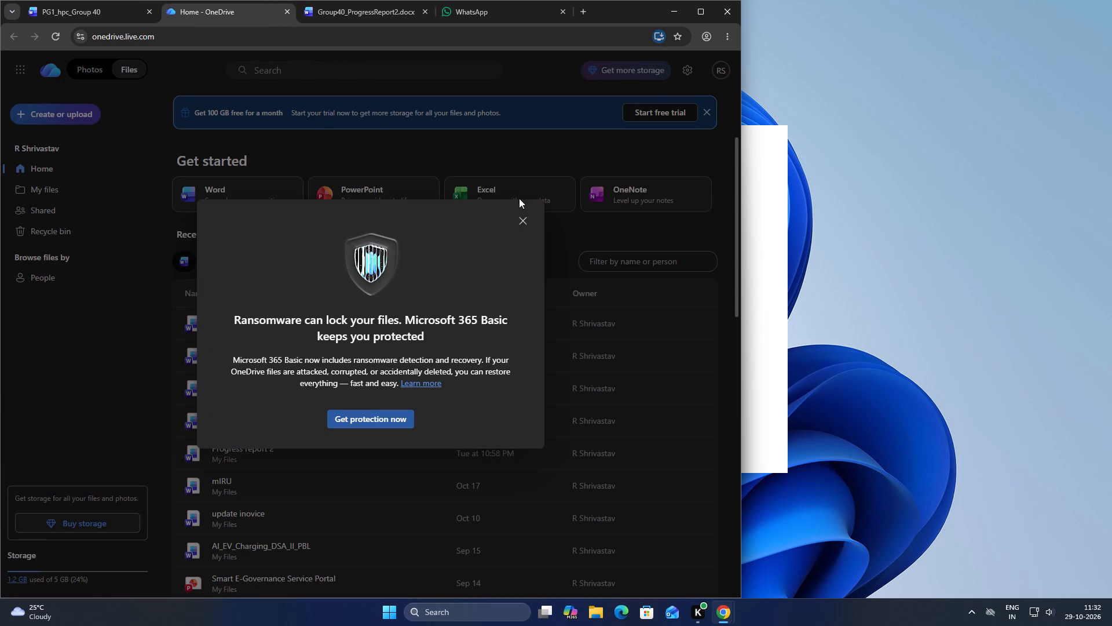
click(519, 220)
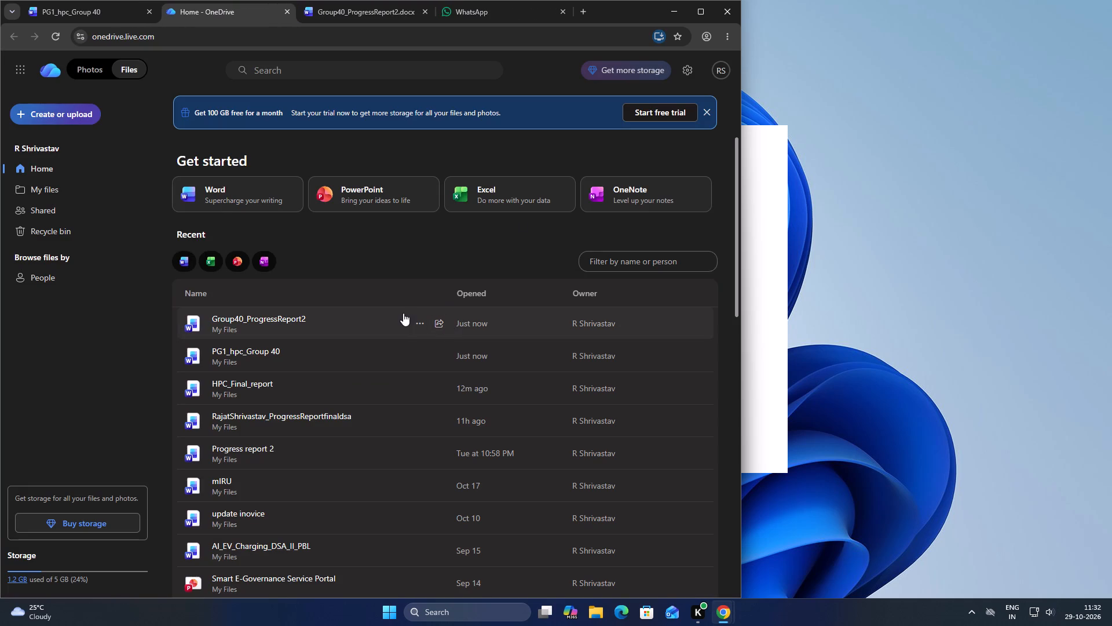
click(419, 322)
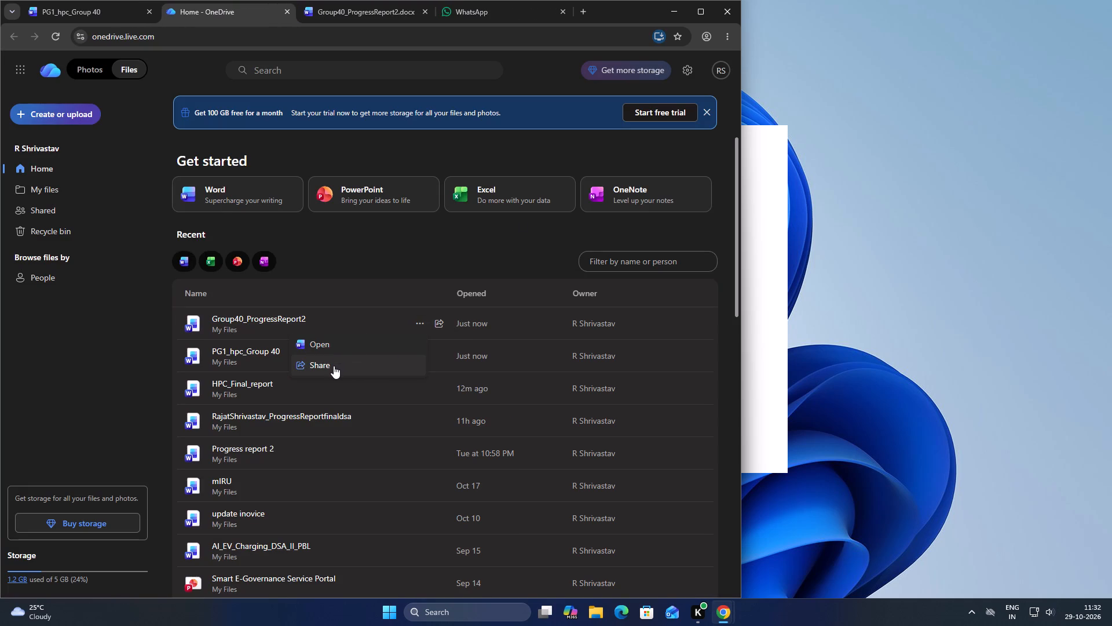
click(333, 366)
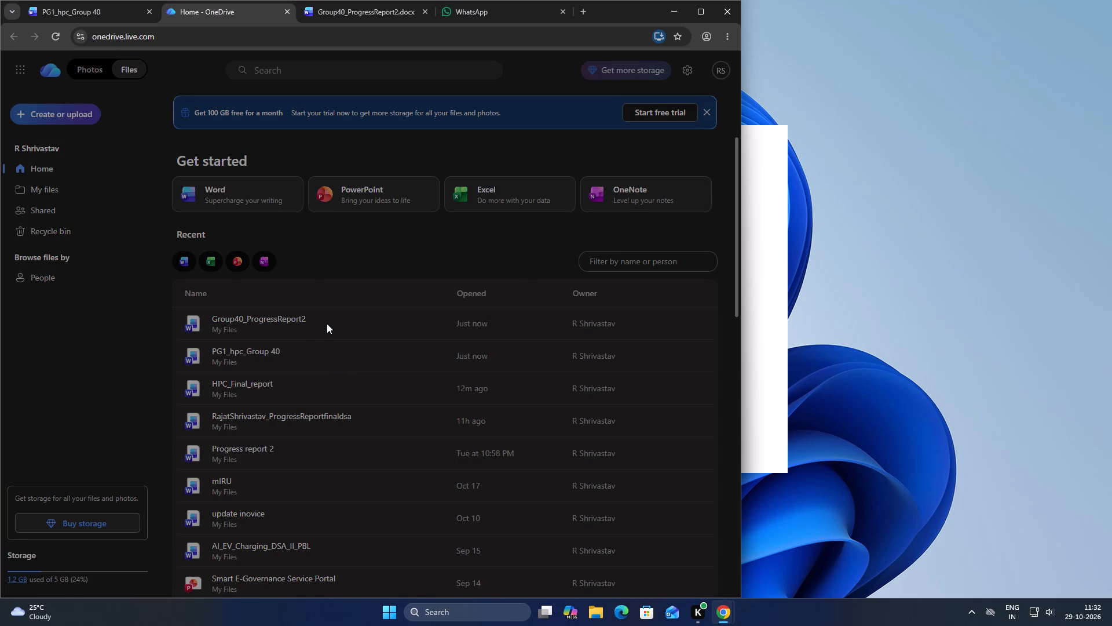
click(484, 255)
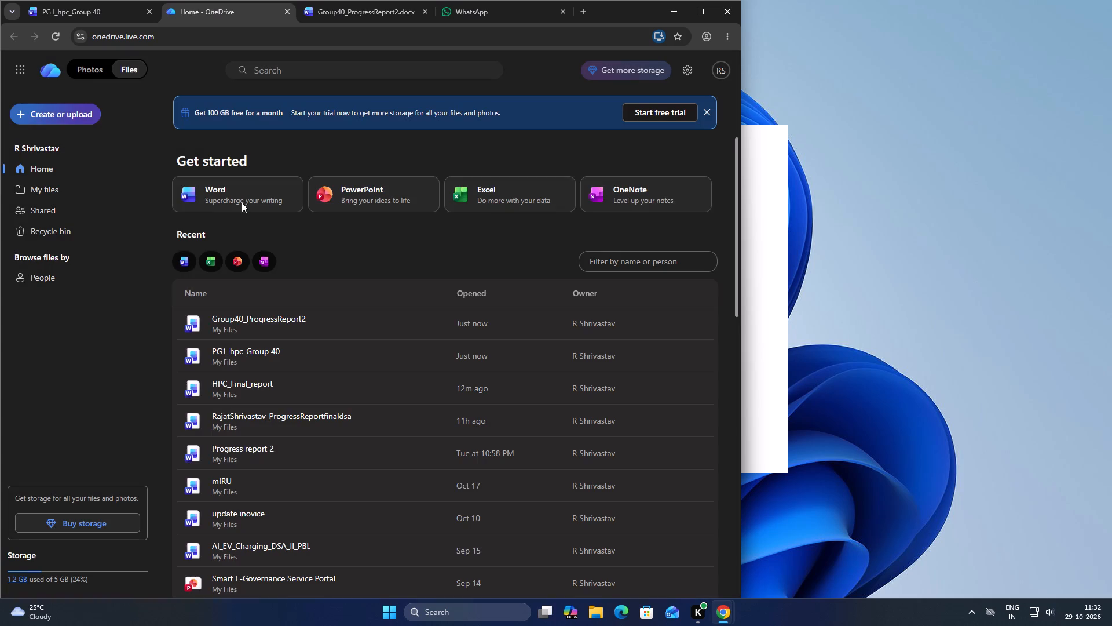
In My files, open the Documents folder inside Attachments and locate Group40_ProgressReport2.docx.
click(74, 185)
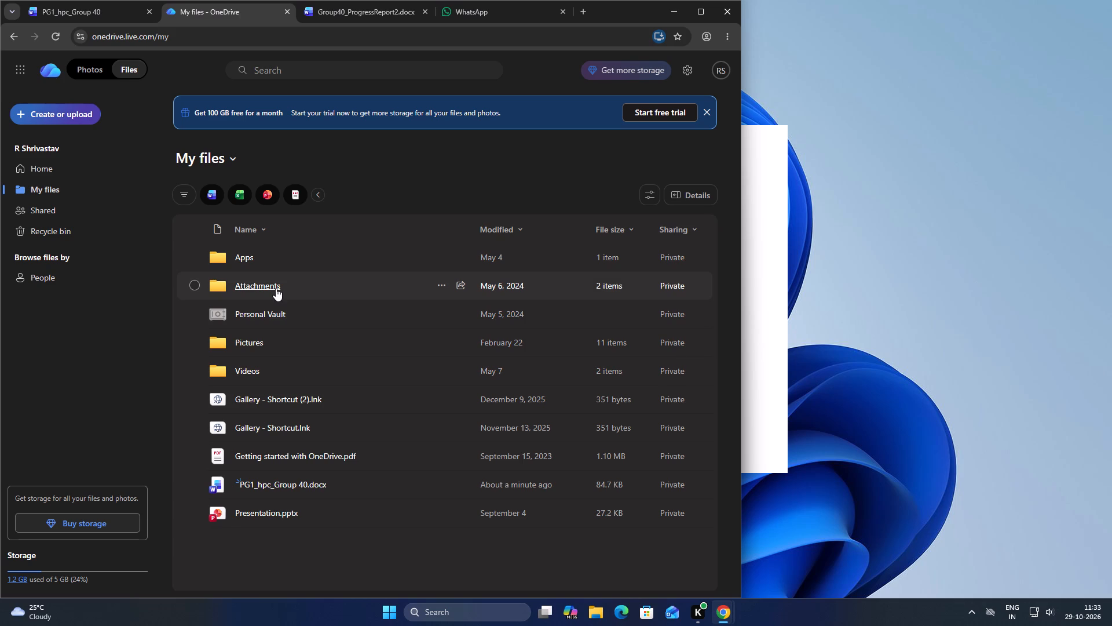
double_click(276, 288)
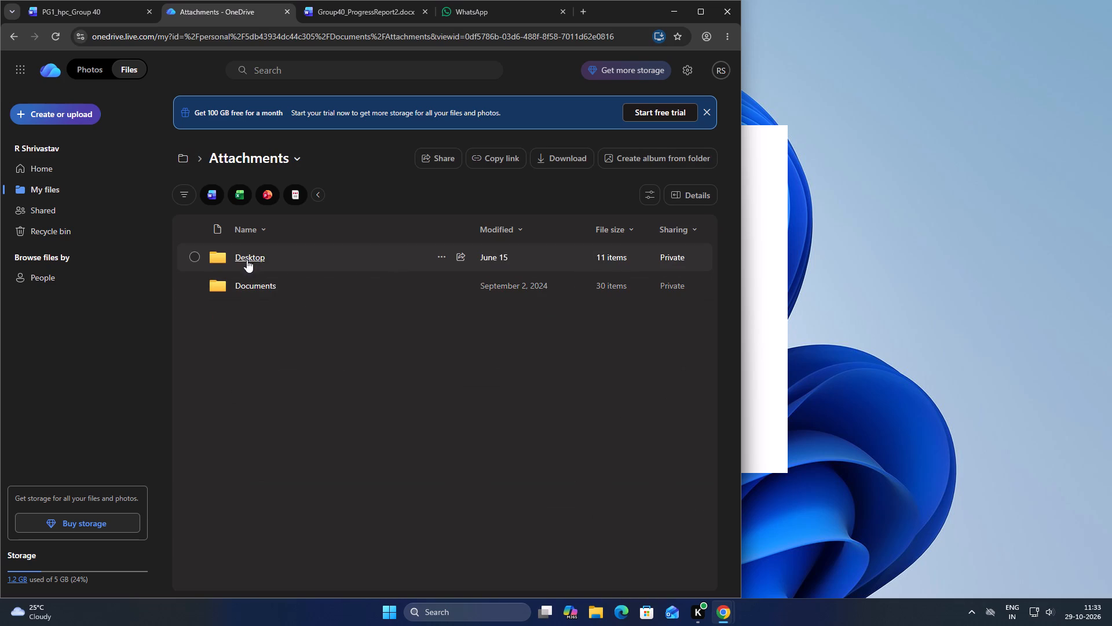
double_click(258, 285)
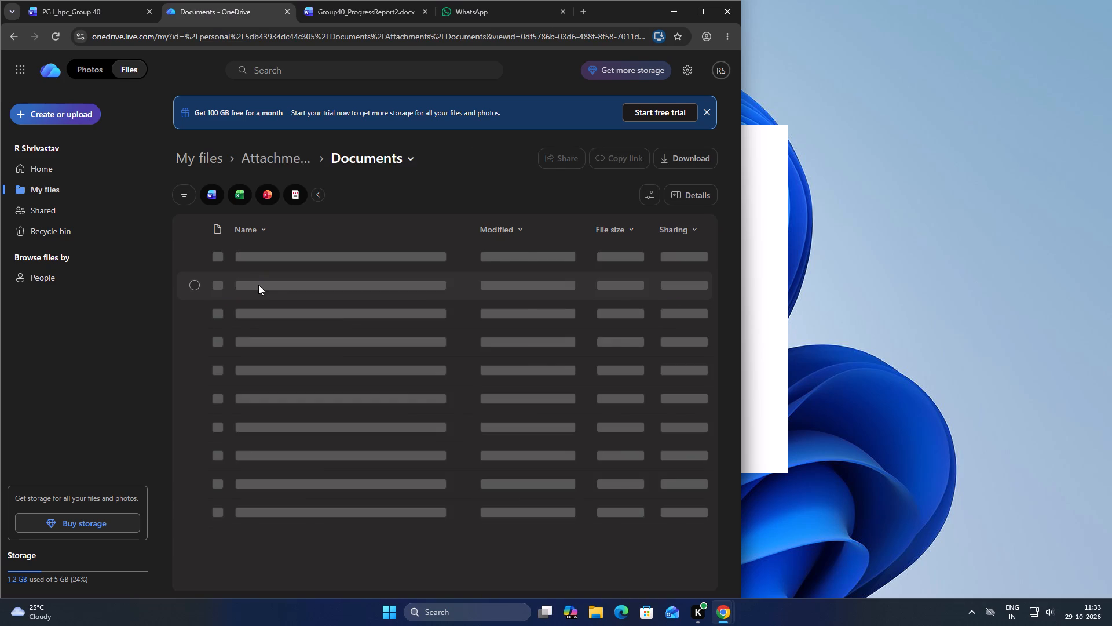
scroll(398, 326, down, 2)
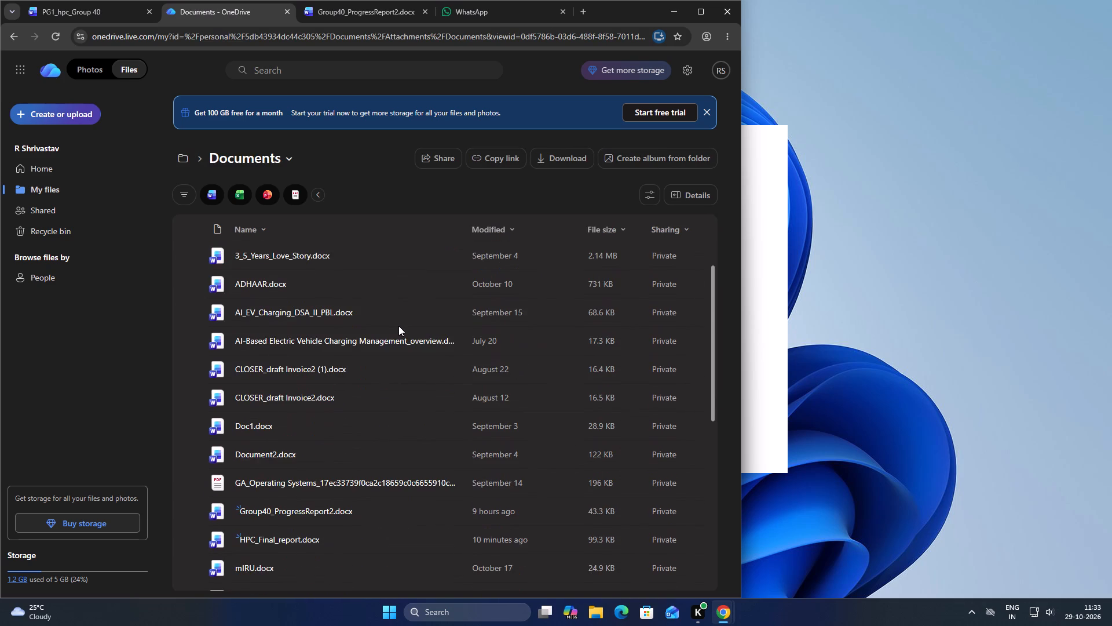
scroll(398, 326, down, 3)
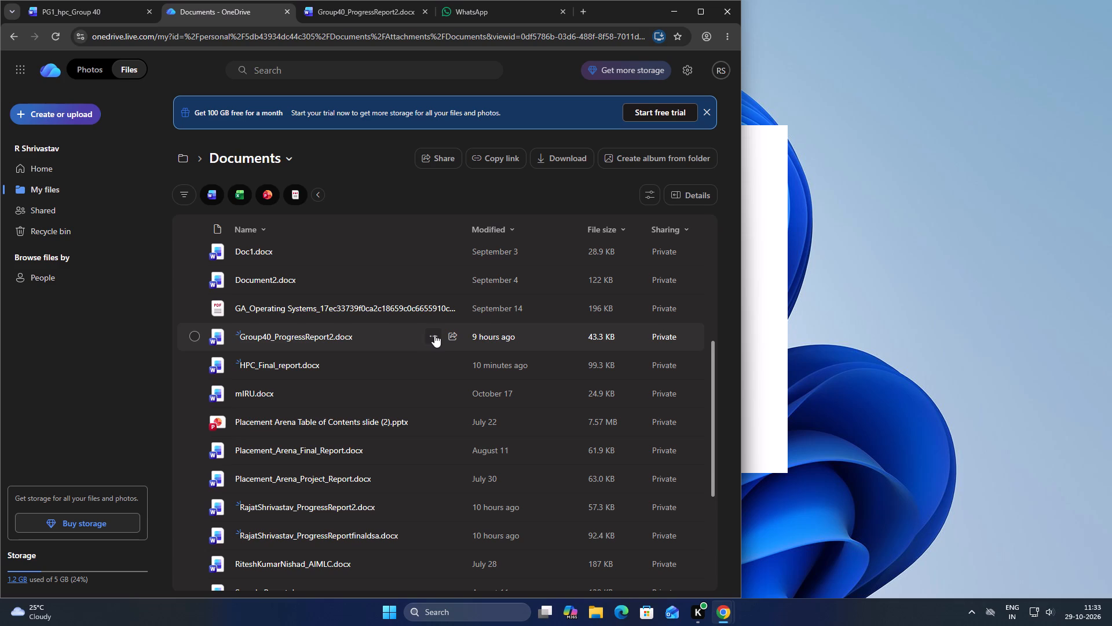
View the available file actions for Group40_ProgressReport2.docx, then close them and deselect the file.
click(434, 334)
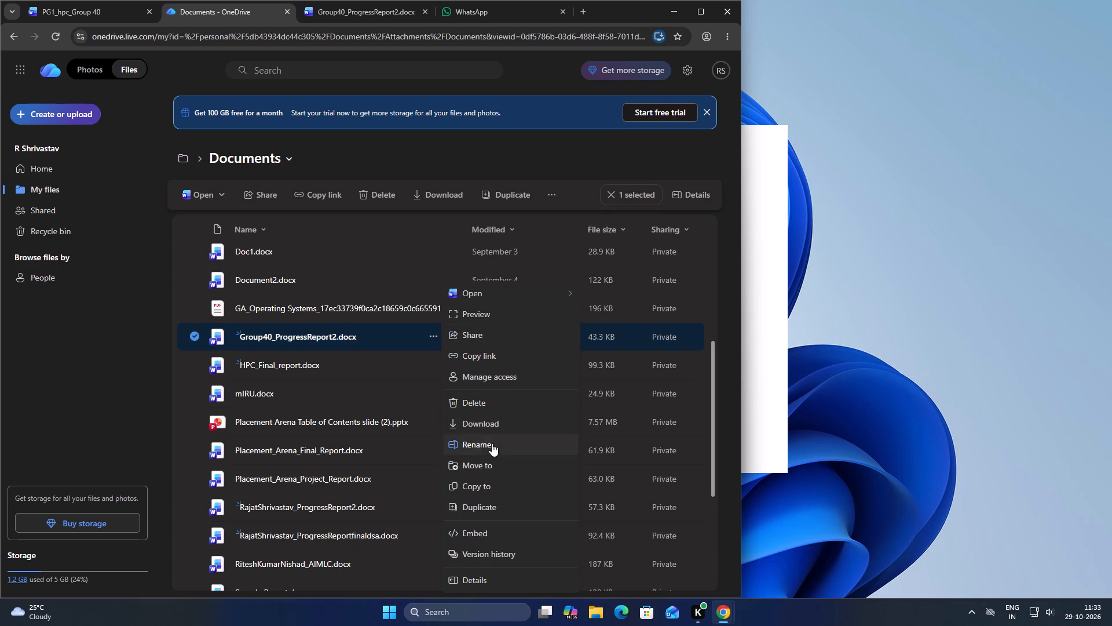
click(98, 256)
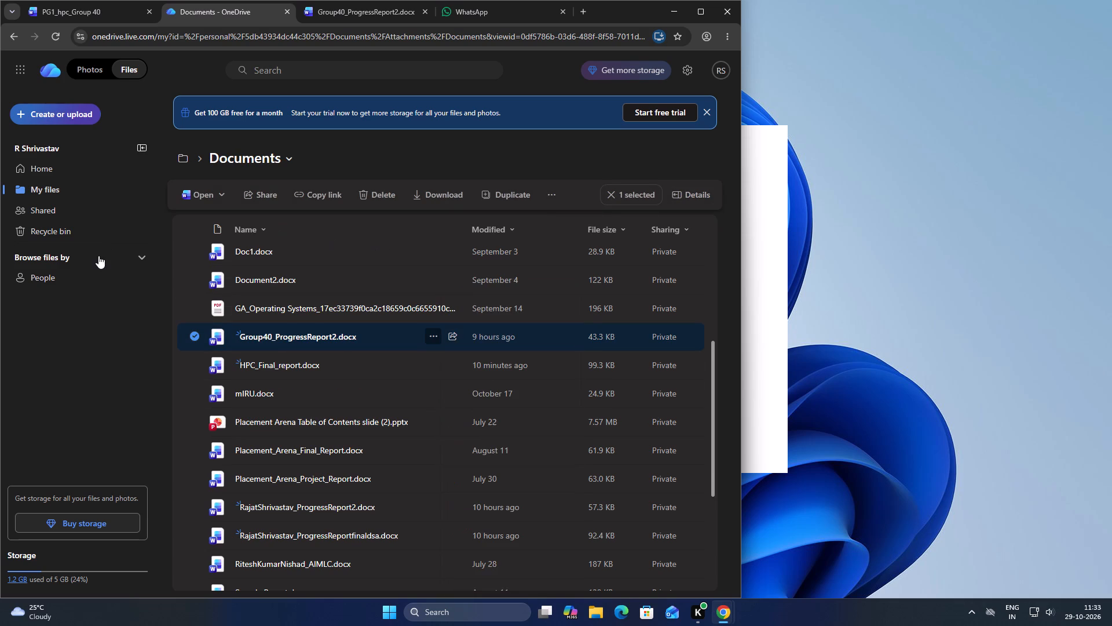
click(118, 360)
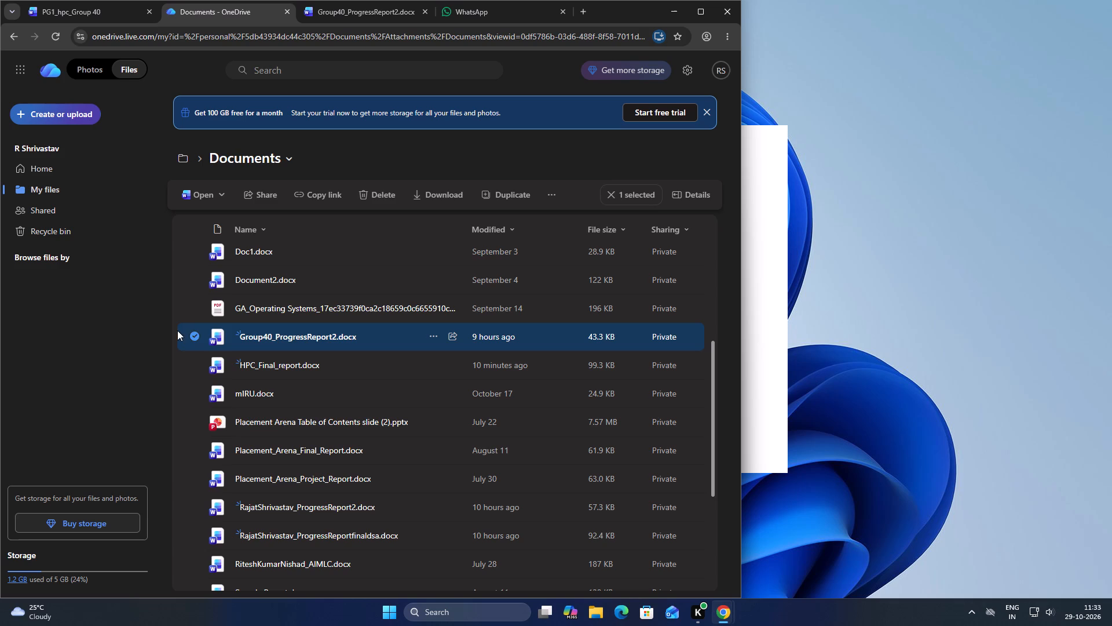
click(194, 331)
Look through the files in the Documents folder for the PG1_hpc_Group 40 report.
scroll(288, 343, down, 3)
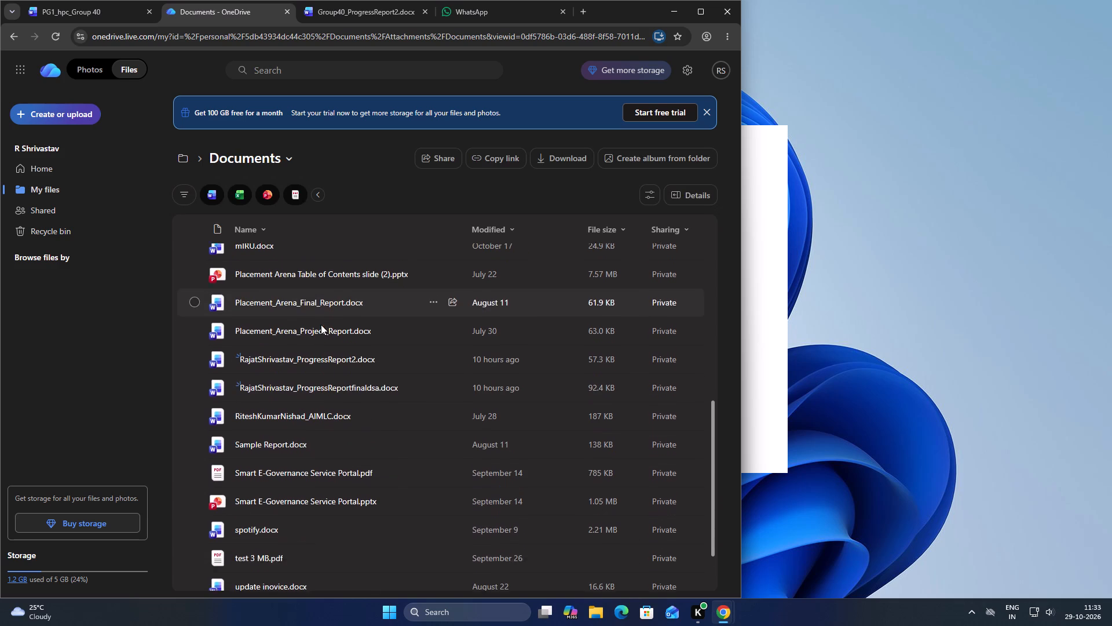
scroll(328, 351, down, 3)
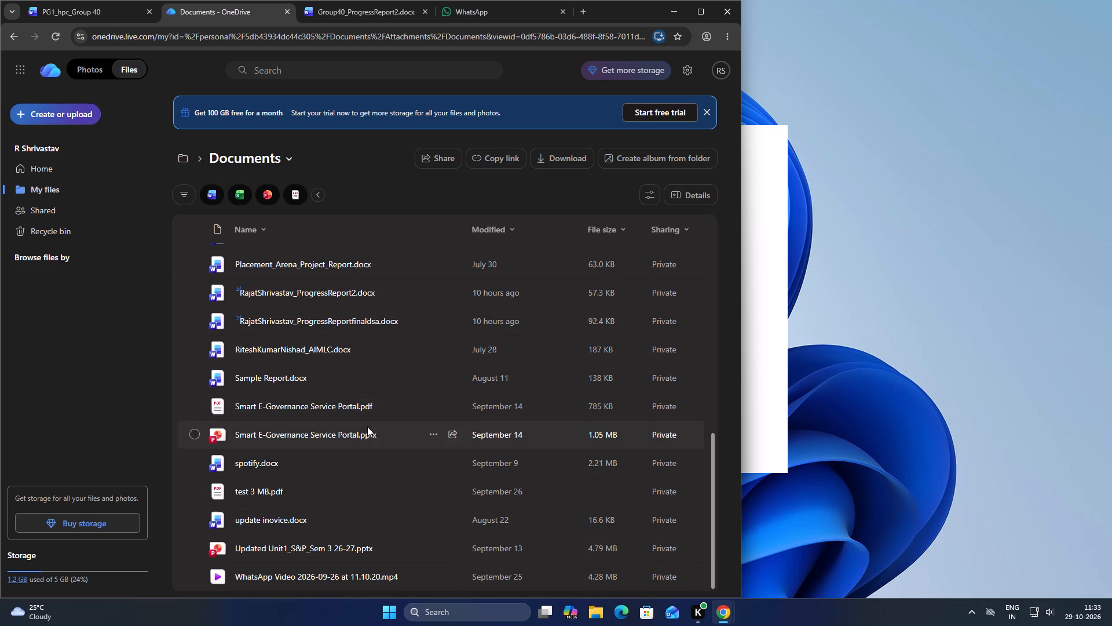
scroll(367, 427, up, 3)
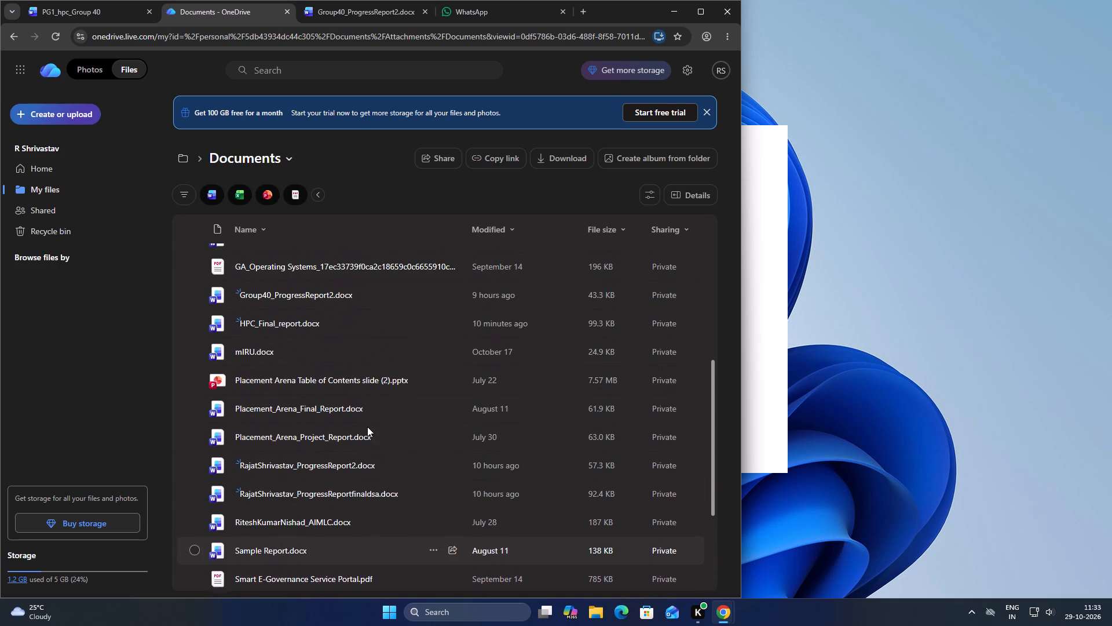
scroll(367, 427, up, 2)
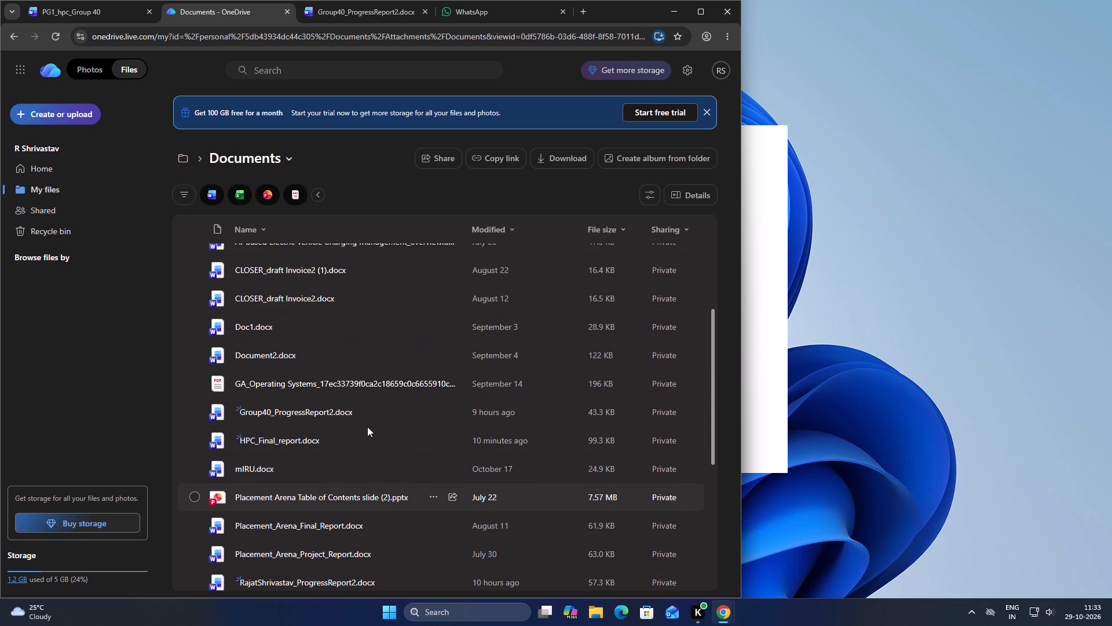
scroll(367, 427, up, 4)
scroll(367, 427, down, 4)
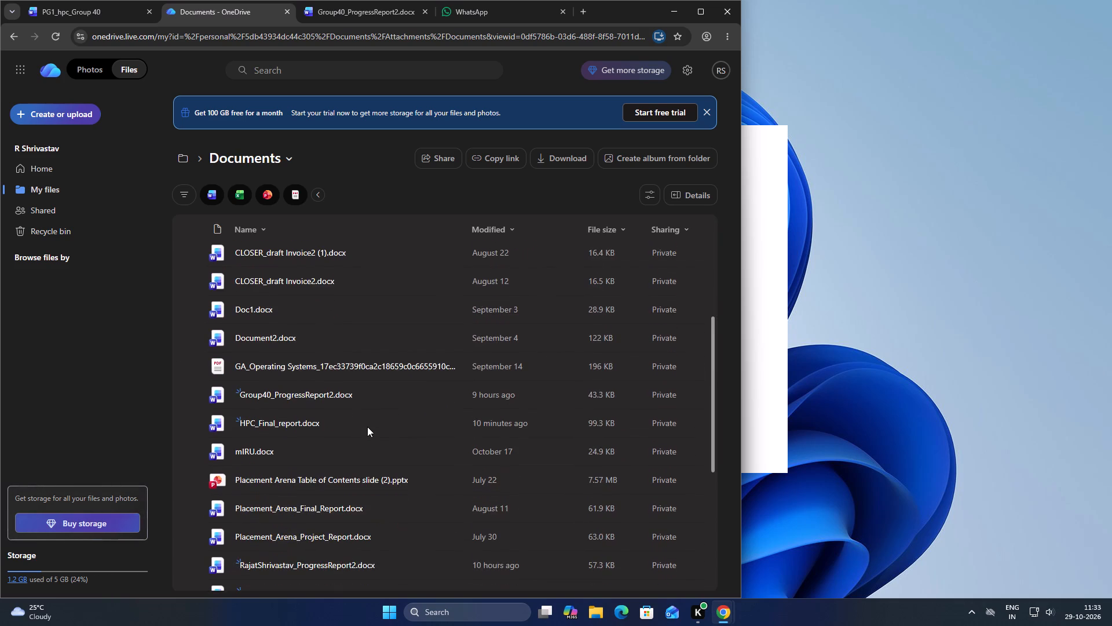
scroll(367, 427, down, 4)
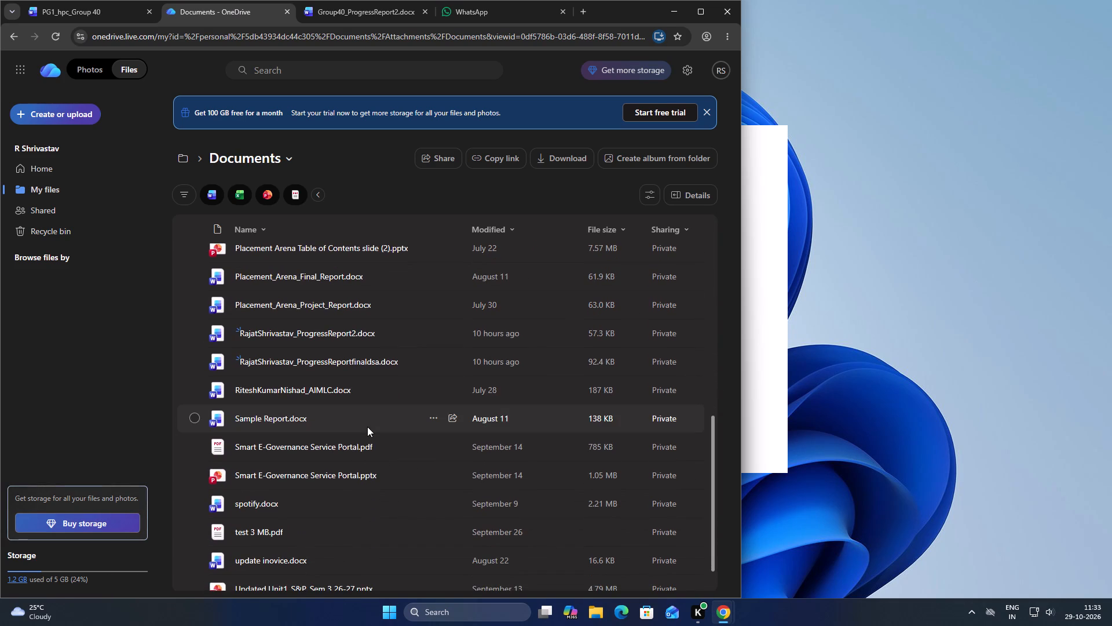
scroll(367, 427, down, 2)
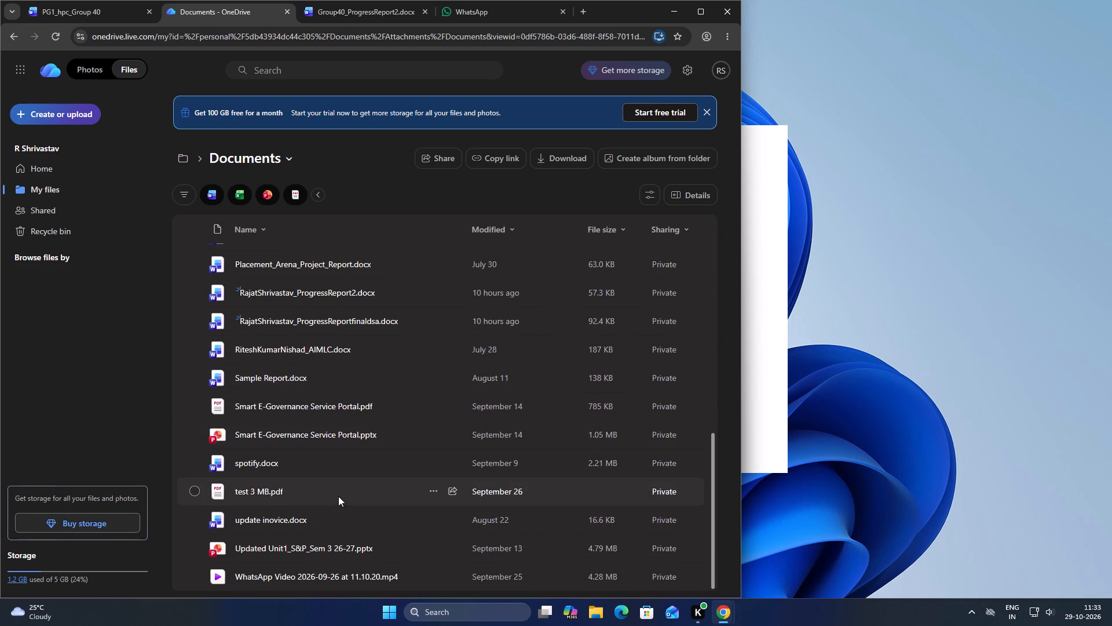
scroll(335, 472, up, 3)
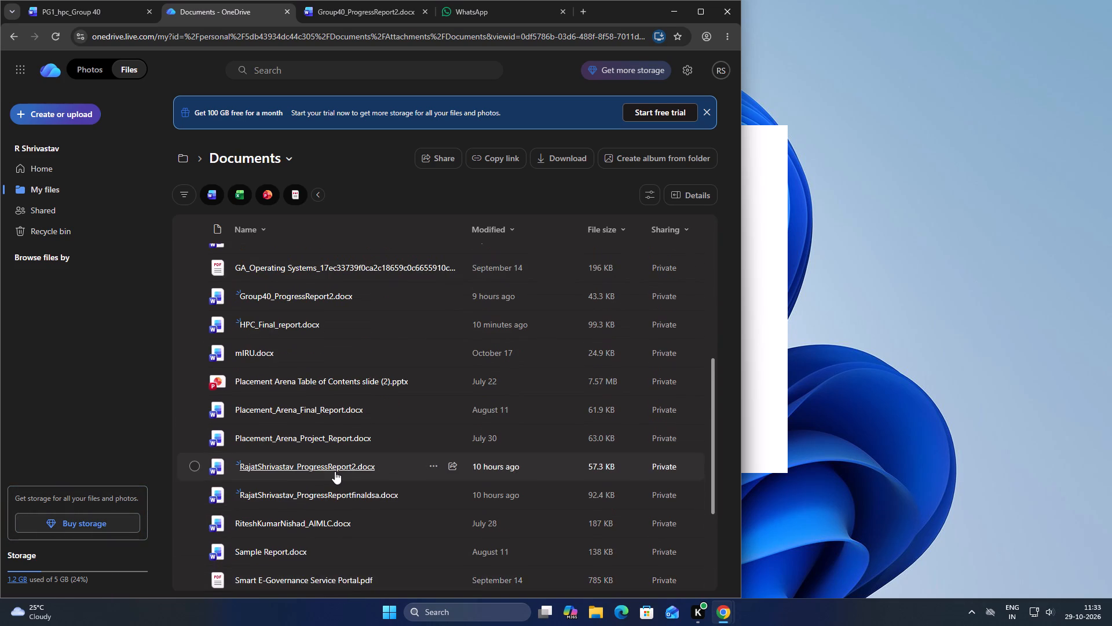
scroll(335, 471, up, 3)
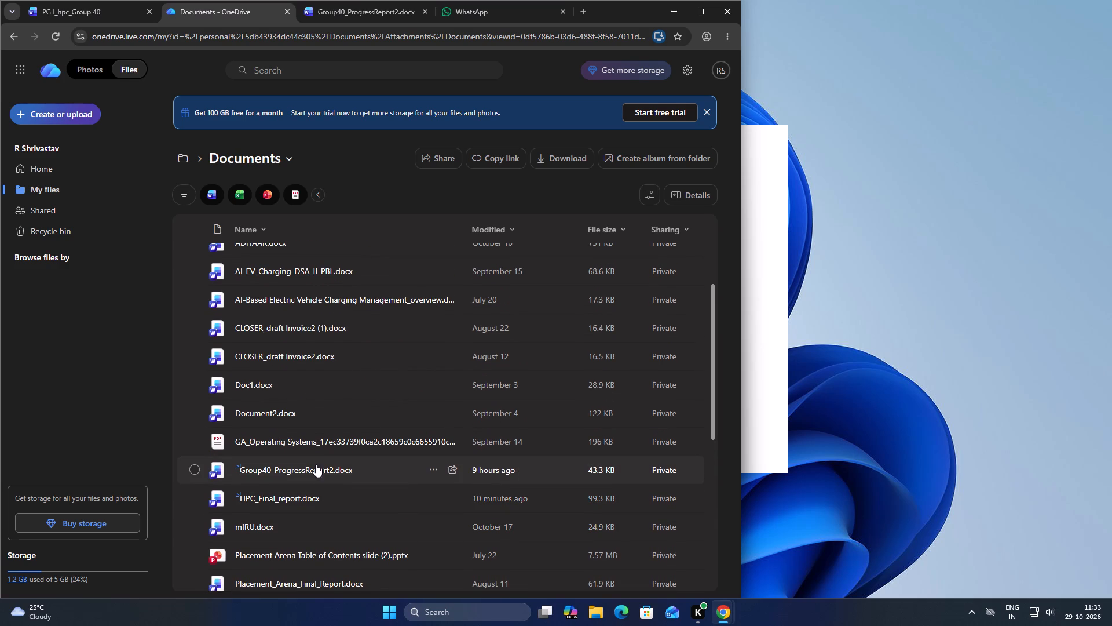
scroll(372, 420, up, 3)
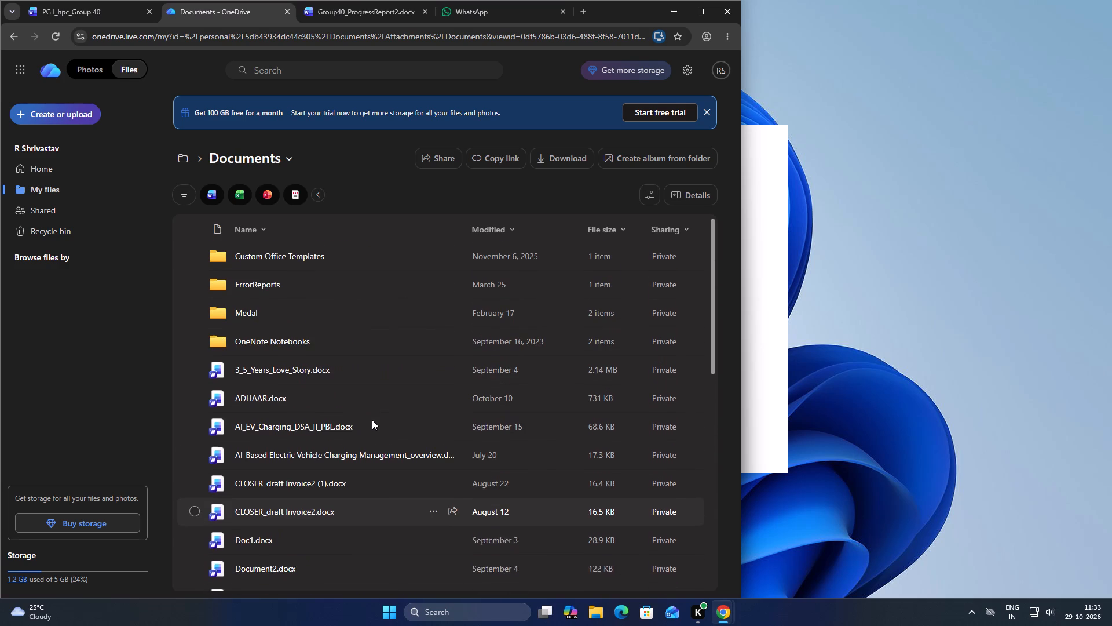
scroll(372, 420, up, 3)
Return to the OneDrive home page and open PG1_hpc_Group 40 from the recent files.
click(67, 161)
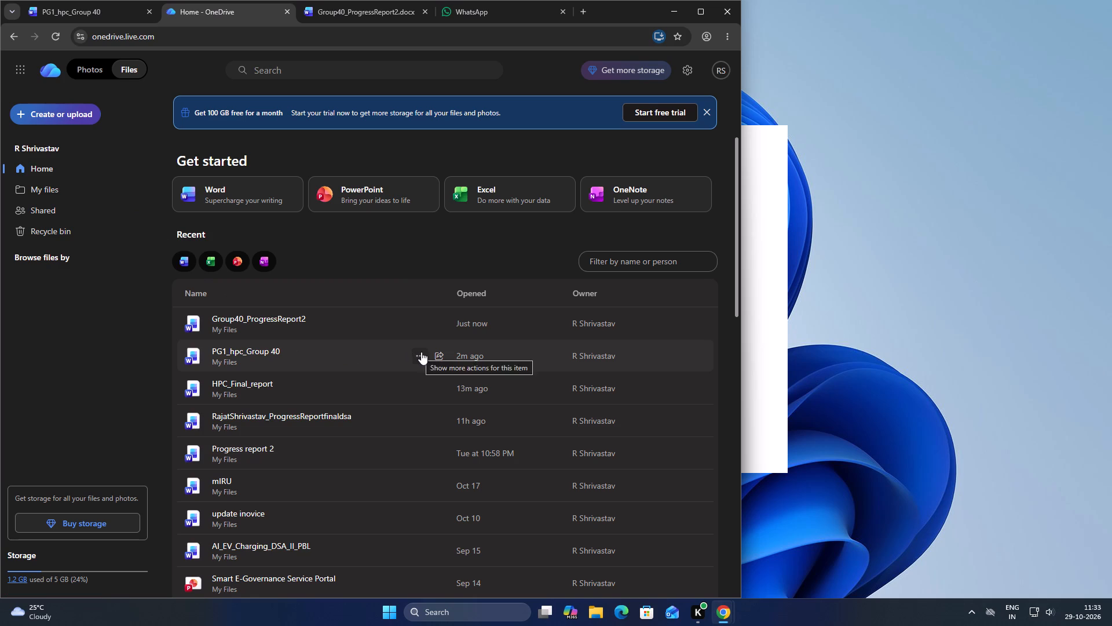
click(247, 354)
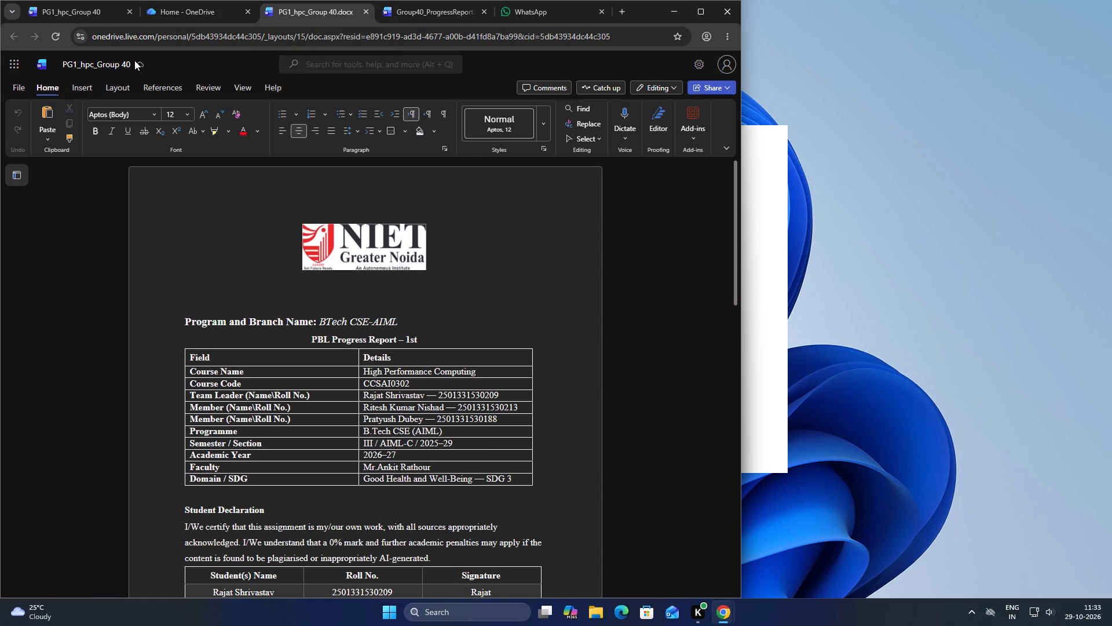
Open the OneDrive folder where PG1_hpc_Group 40 is stored, using the document's file location details.
click(134, 60)
click(138, 67)
click(146, 64)
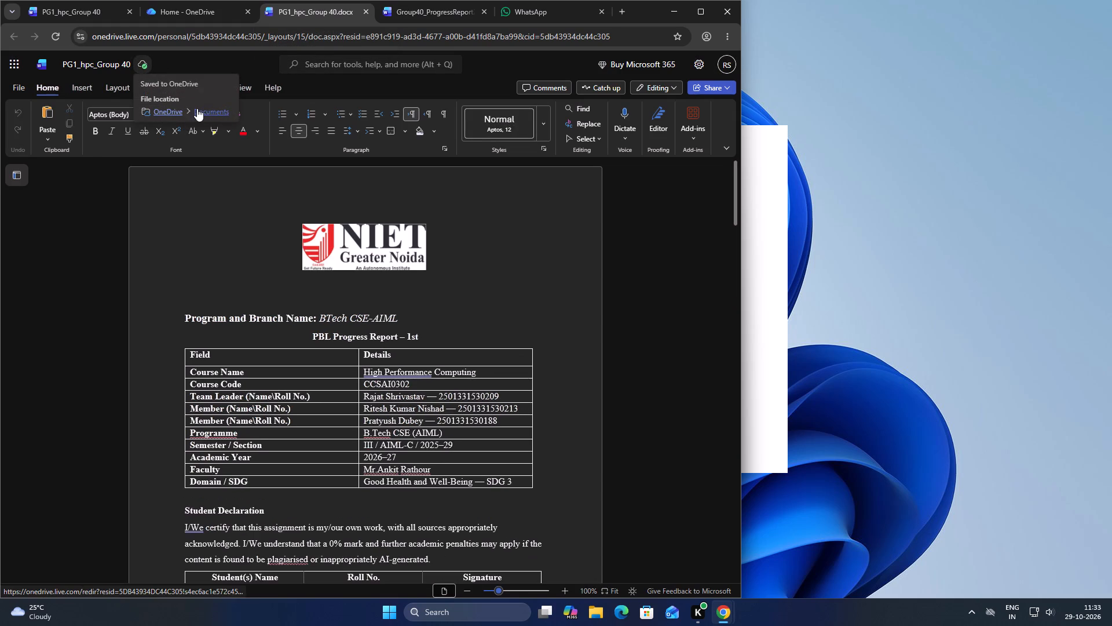
click(197, 108)
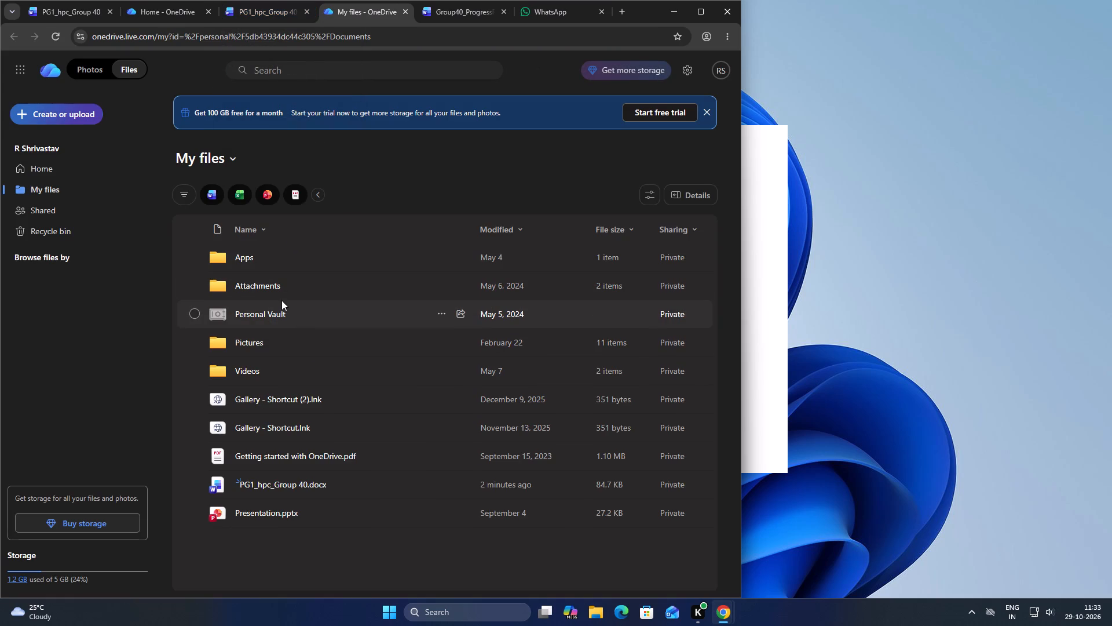
Check the Attachments folder, return to My files and open the file actions for PG1_hpc_Group 40.docx.
double_click(272, 287)
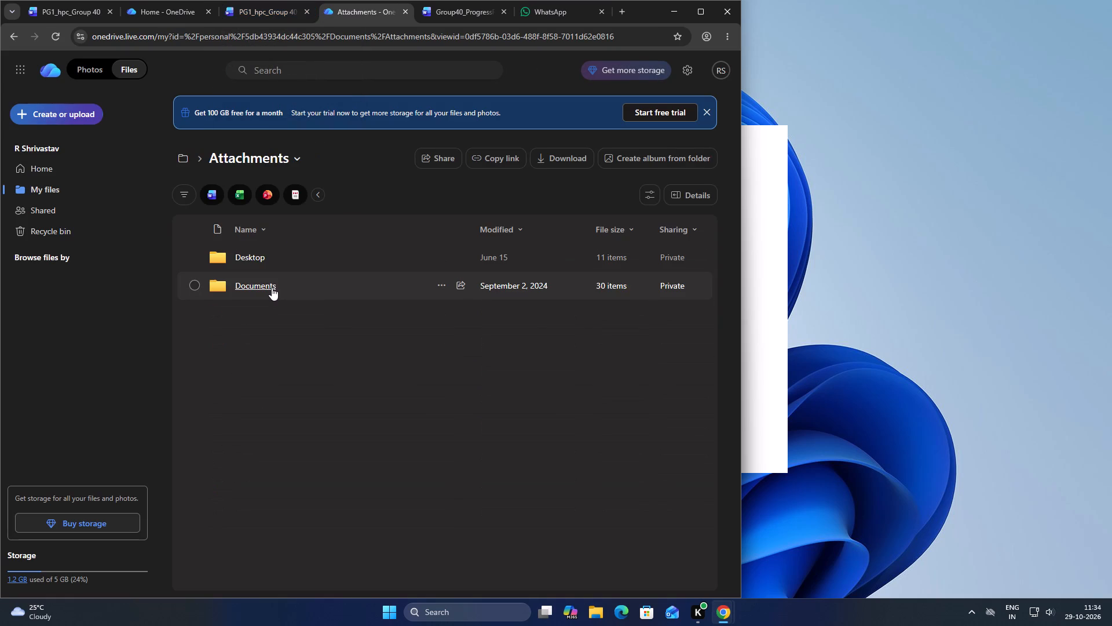
click(185, 158)
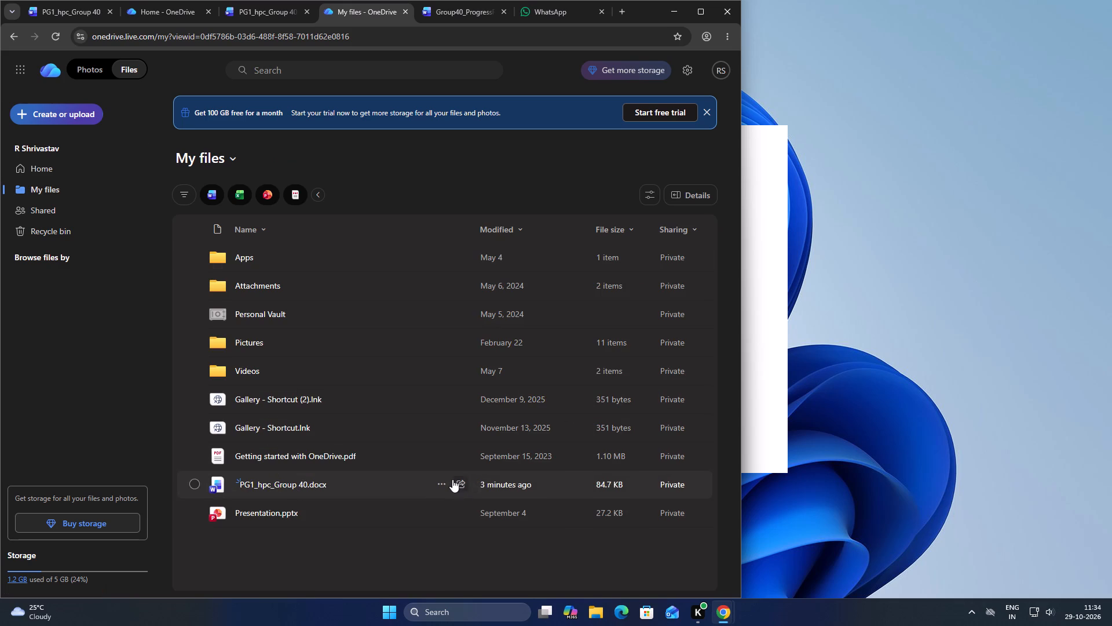
click(436, 483)
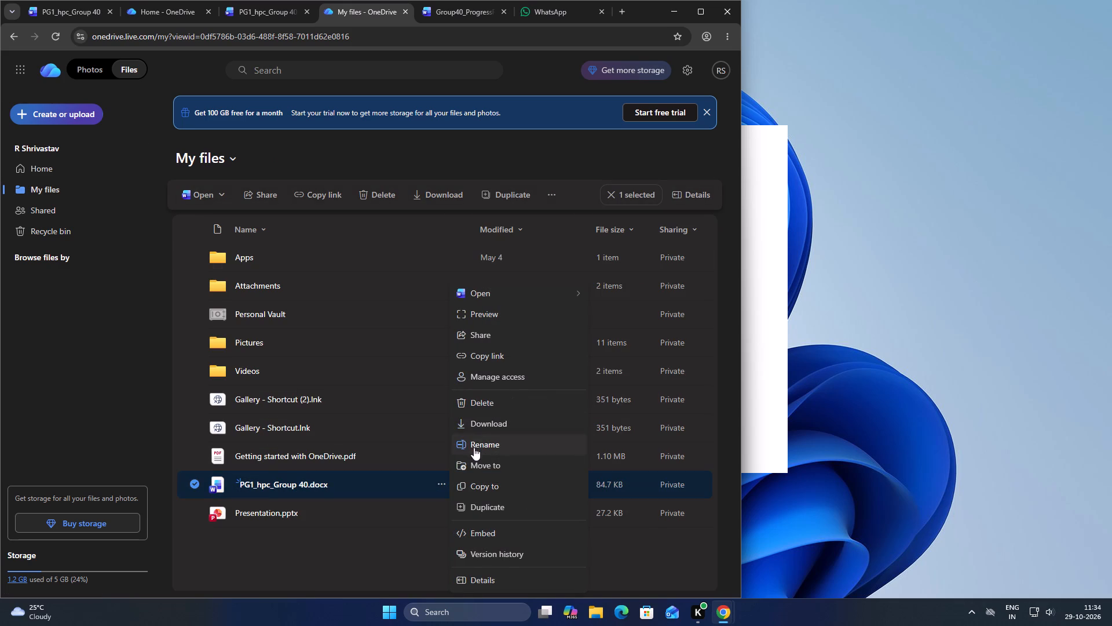
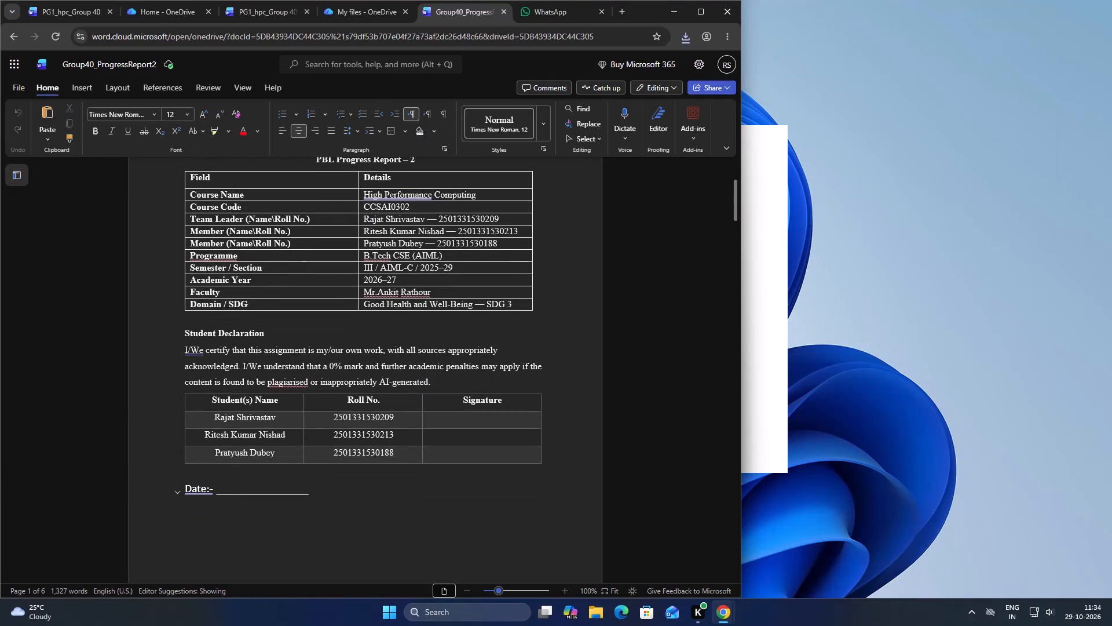
Enter the date 29/10/2026 within the blank line after "Date:-" below the student signature table.
text(29)
text(/10/2026)
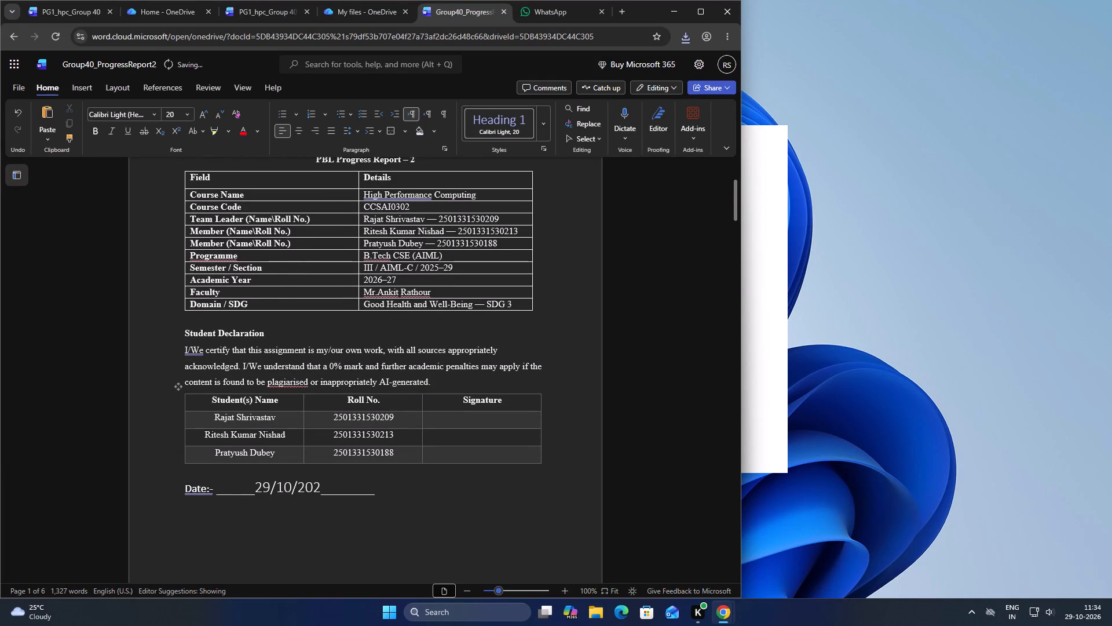
Delete the placeholder underscores after and before the date on the Date line.
click(393, 503)
key(BackSpace)
key(BackSpace)
key(BackSpace)
key(BackSpace)
key(BackSpace)
key(BackSpace)
key(BackSpace)
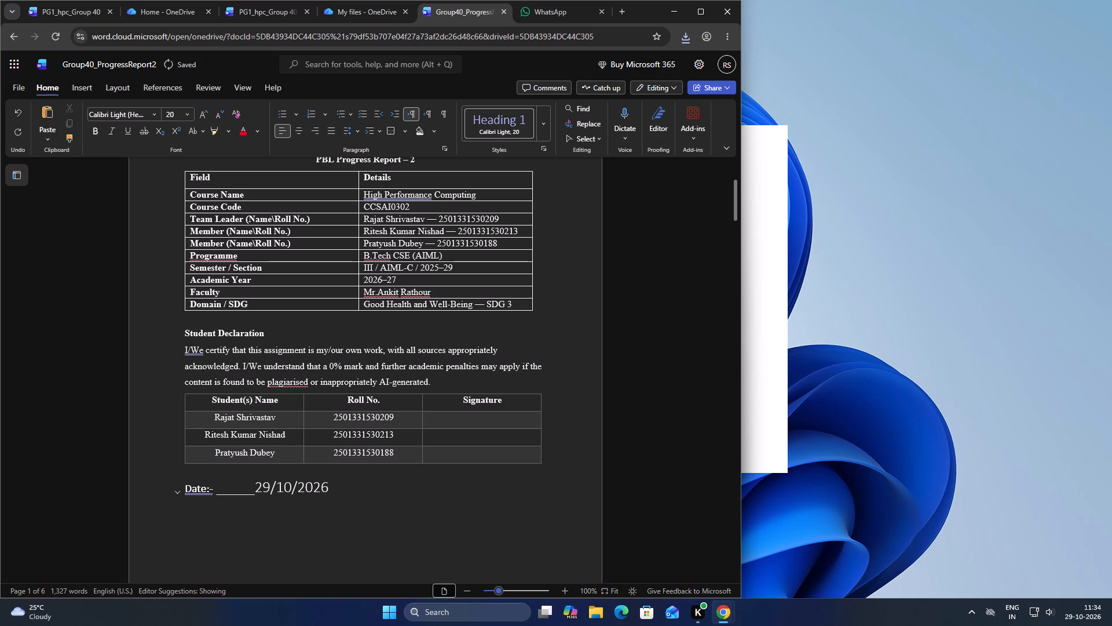
click(262, 497)
click(254, 494)
key(BackSpace)
key(BackSpace)
key(BackSpace)
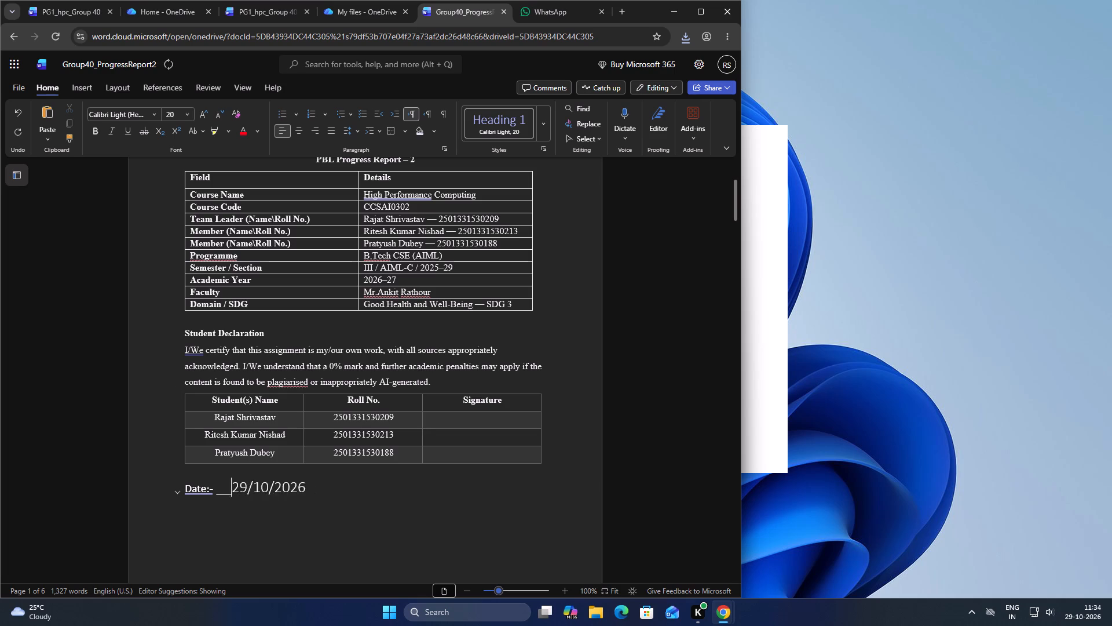
key(BackSpace)
key(BackSpace)
Format the date 29/10/2026 on the Date line at font size 12 with an underline.
drag(298, 482, 226, 486)
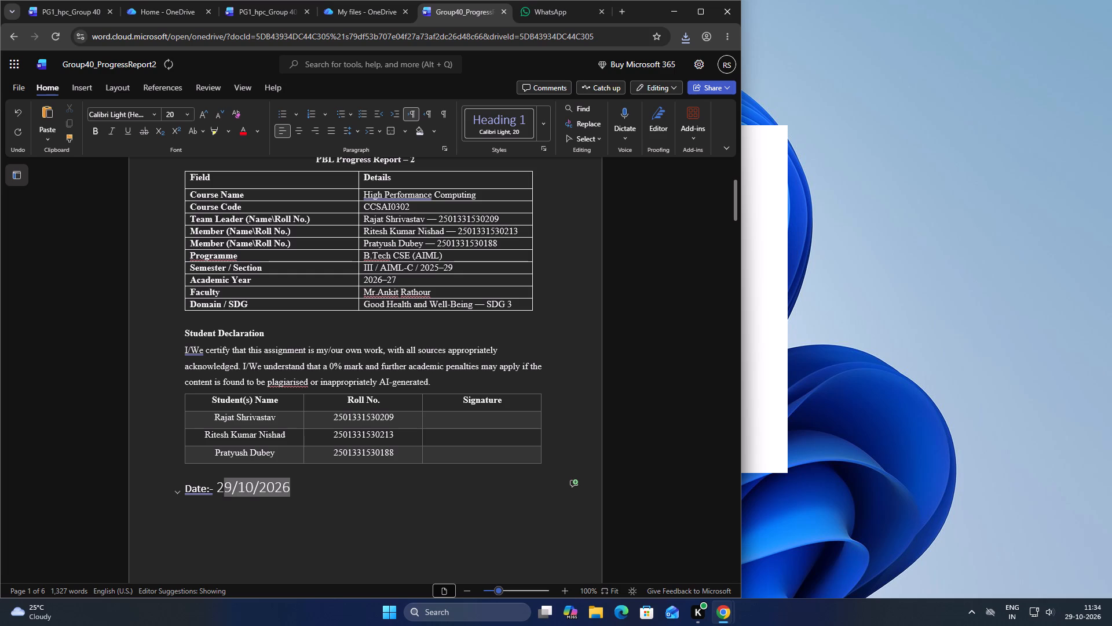
drag(226, 486, 219, 490)
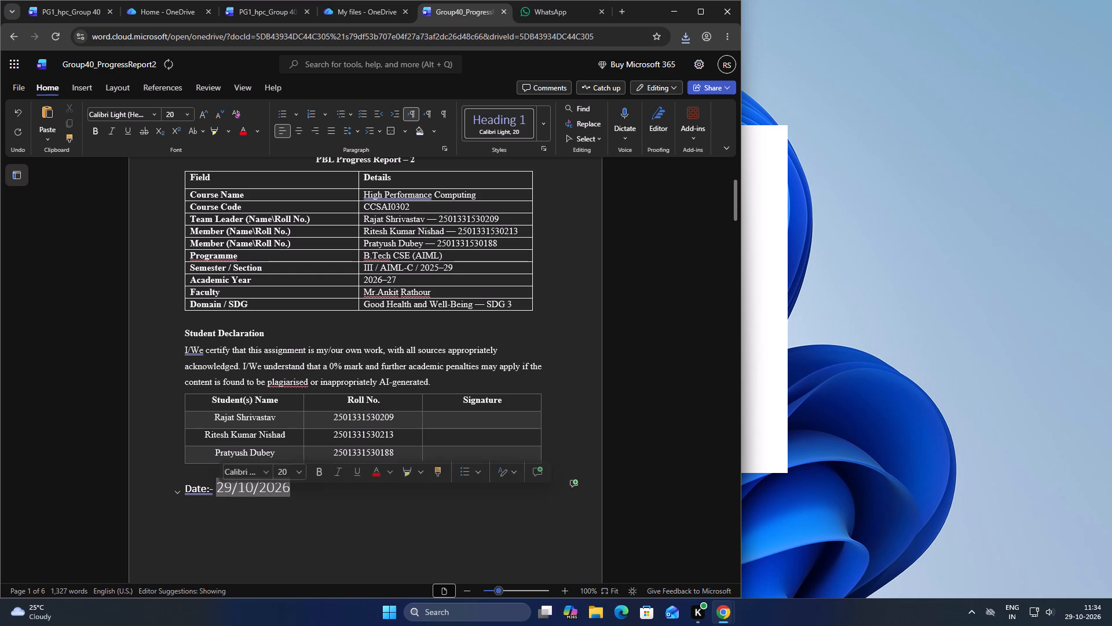
click(288, 468)
key(BackSpace)
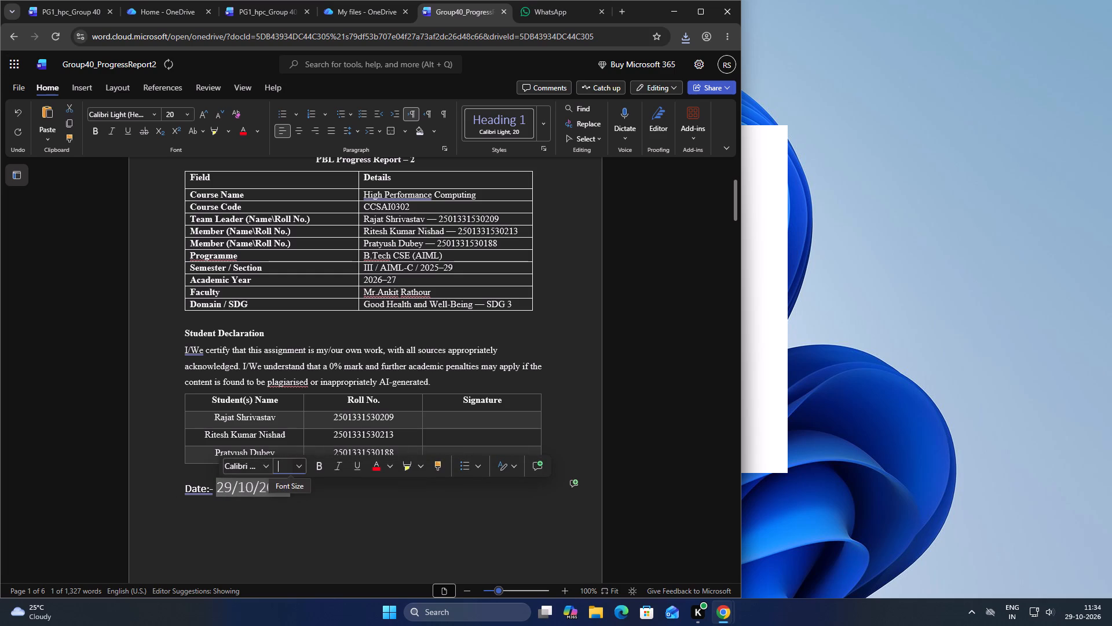
key(1)
key(2)
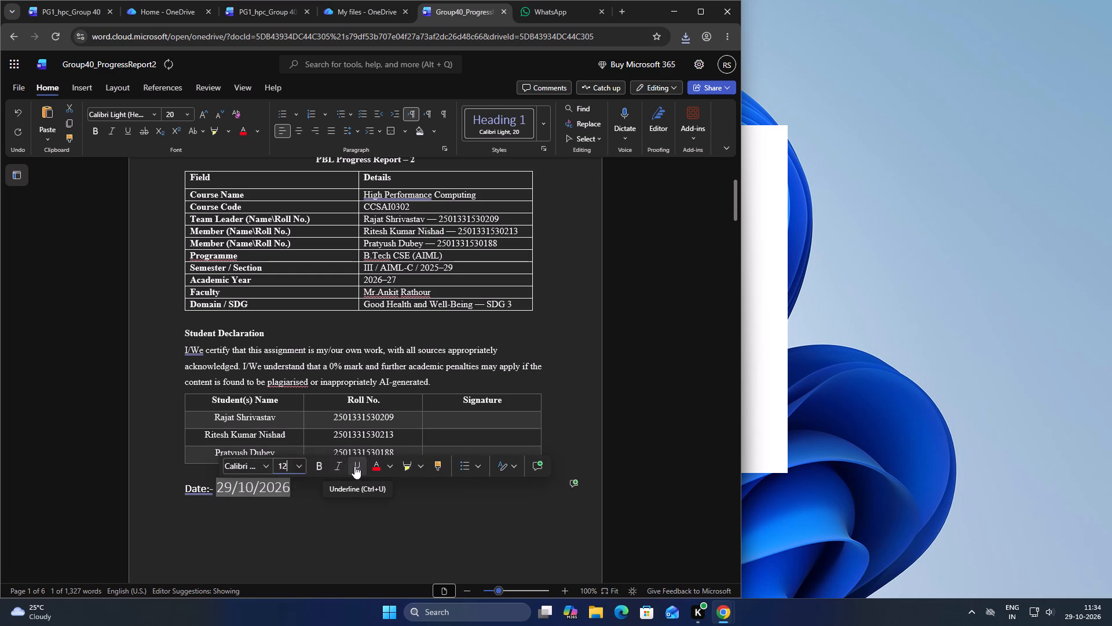
click(354, 466)
click(323, 512)
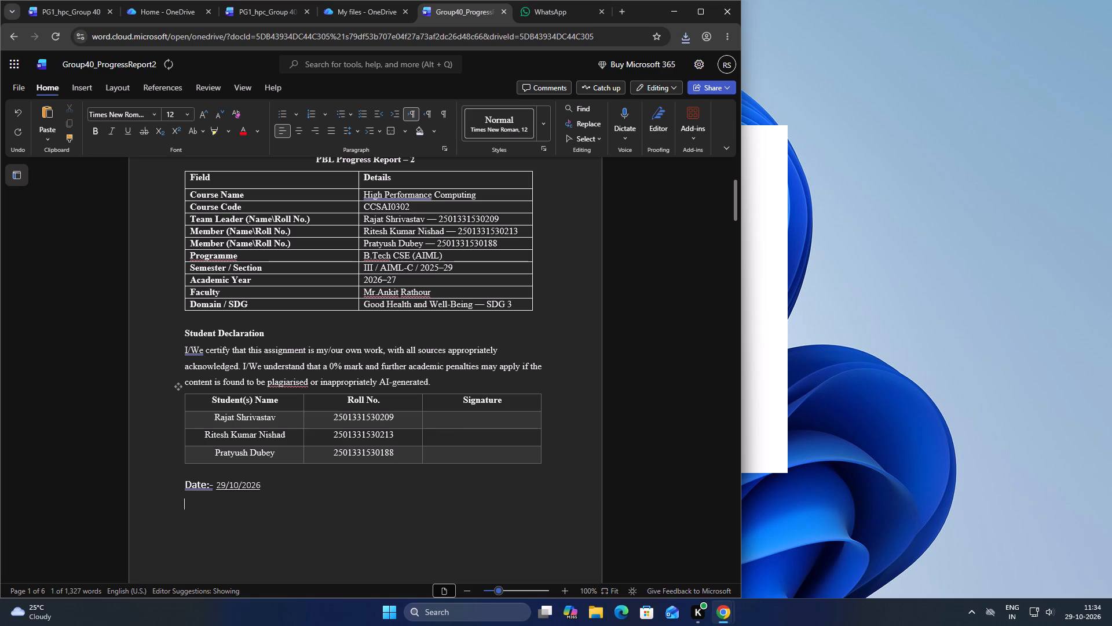
Place the cursor in the Signature cell of the first student's row in the declaration table.
click(464, 423)
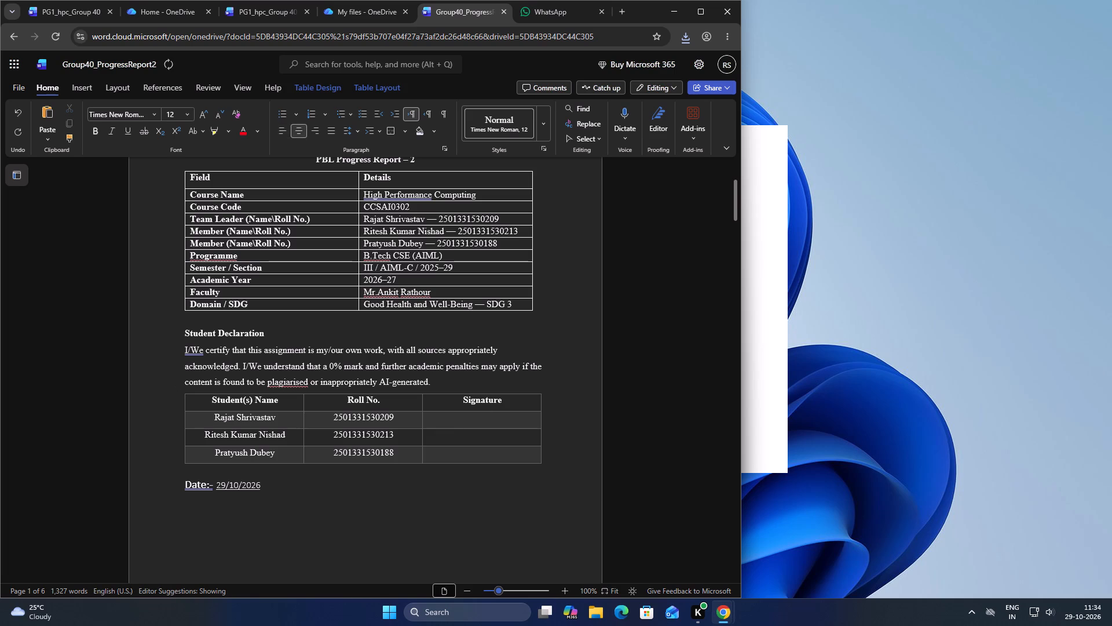
Fill the three Signature cells of the student declaration table with the students' first names: Rajat, Ritesh and pratyush.
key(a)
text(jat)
click(505, 442)
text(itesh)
click(502, 461)
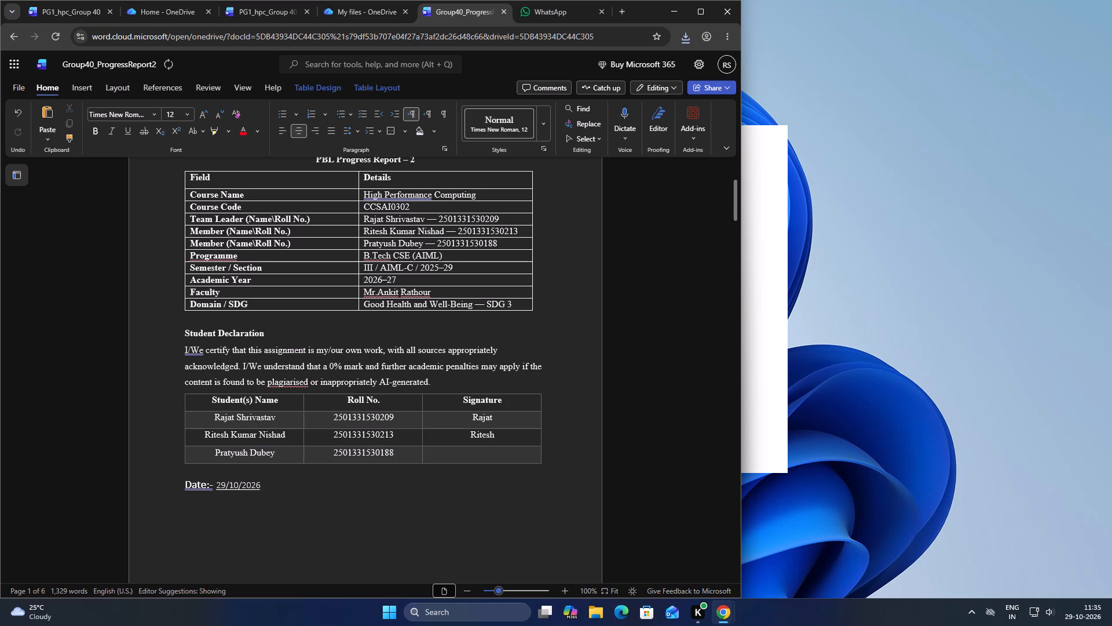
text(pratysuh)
scroll(507, 472, down, 4)
scroll(528, 439, up, 2)
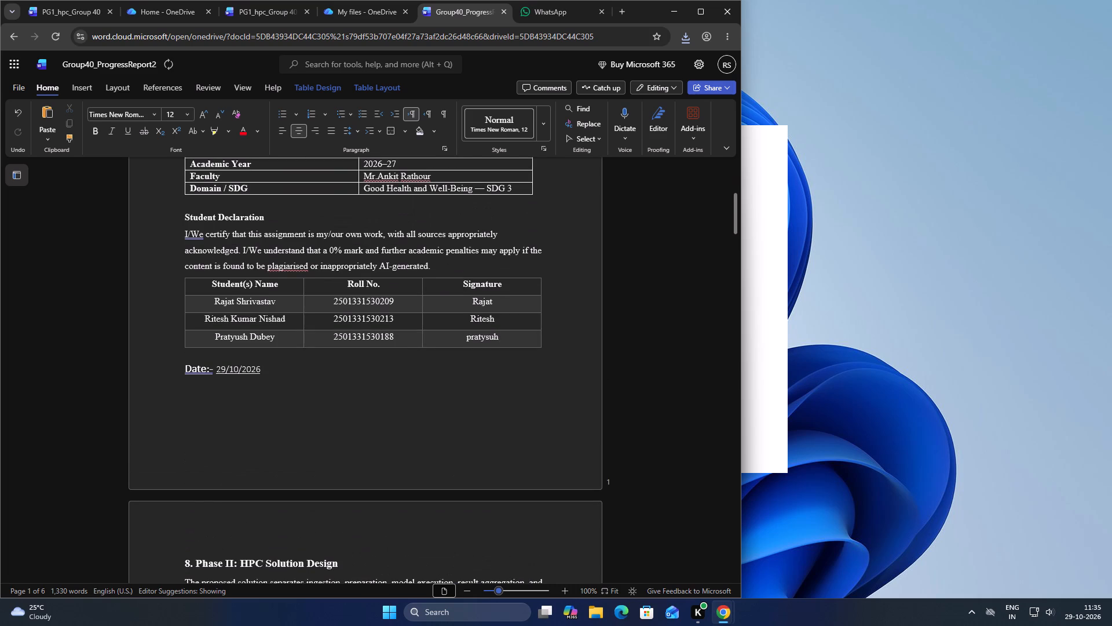
key(BackSpace)
key(BackSpace)
key(BackSpace)
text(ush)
click(503, 399)
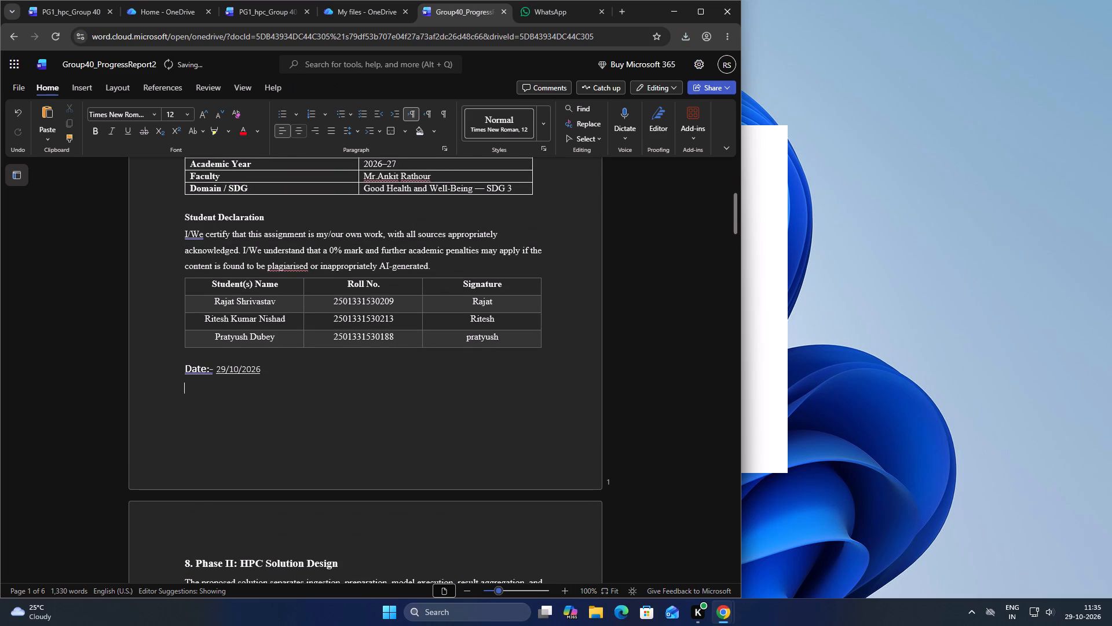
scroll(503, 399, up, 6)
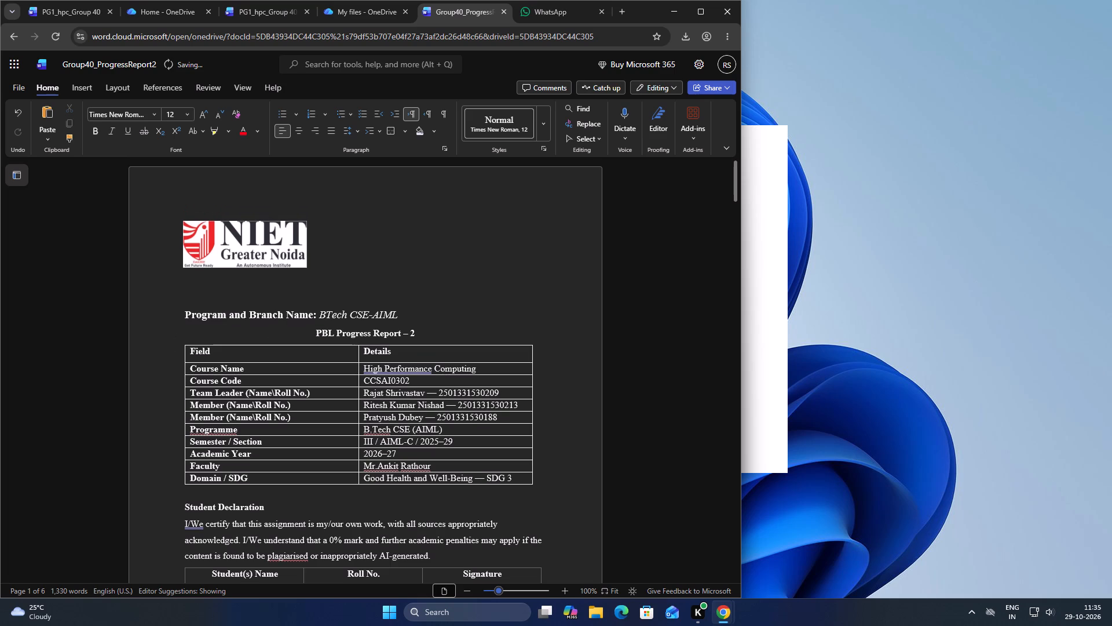
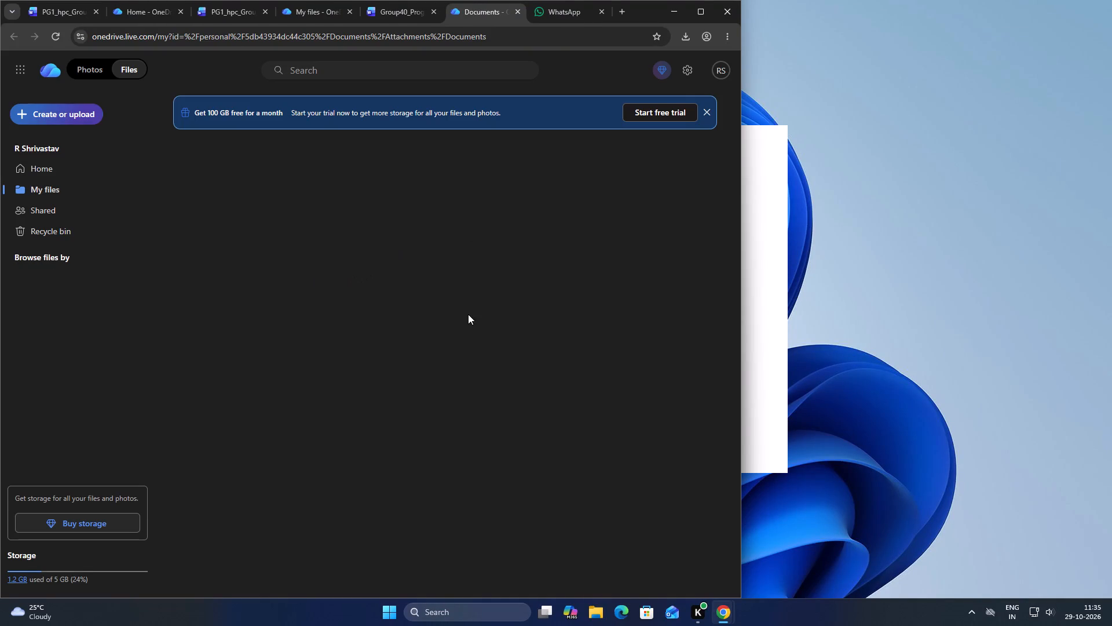
Select the Group40_ProgressReport2.docx file in the OneDrive Documents folder and bring up its available file actions.
scroll(435, 448, down, 2)
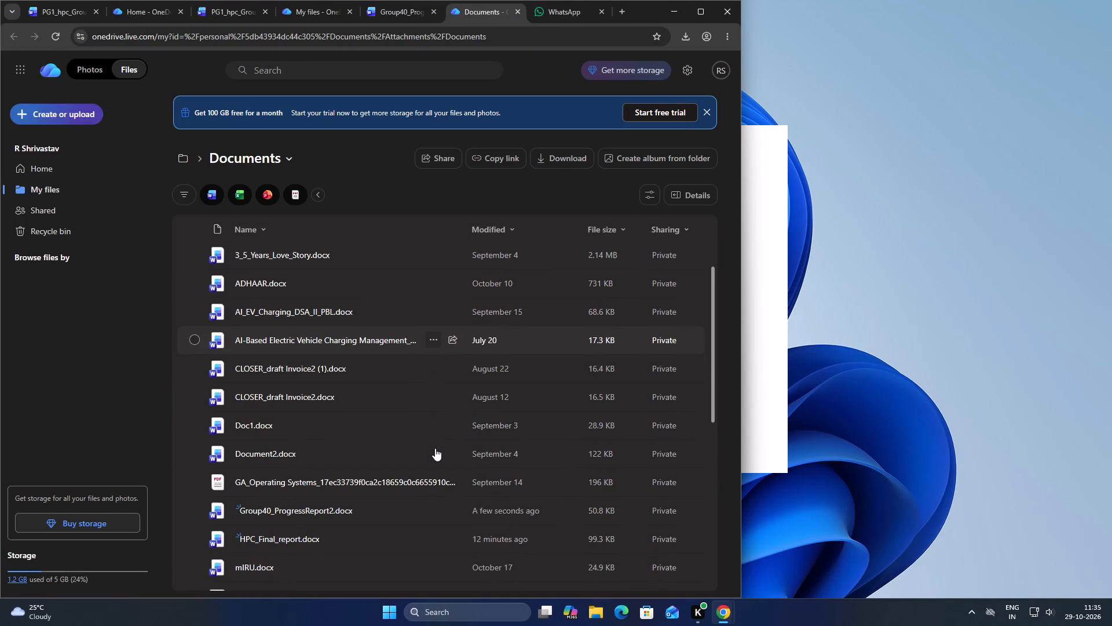
scroll(435, 448, down, 1)
click(437, 455)
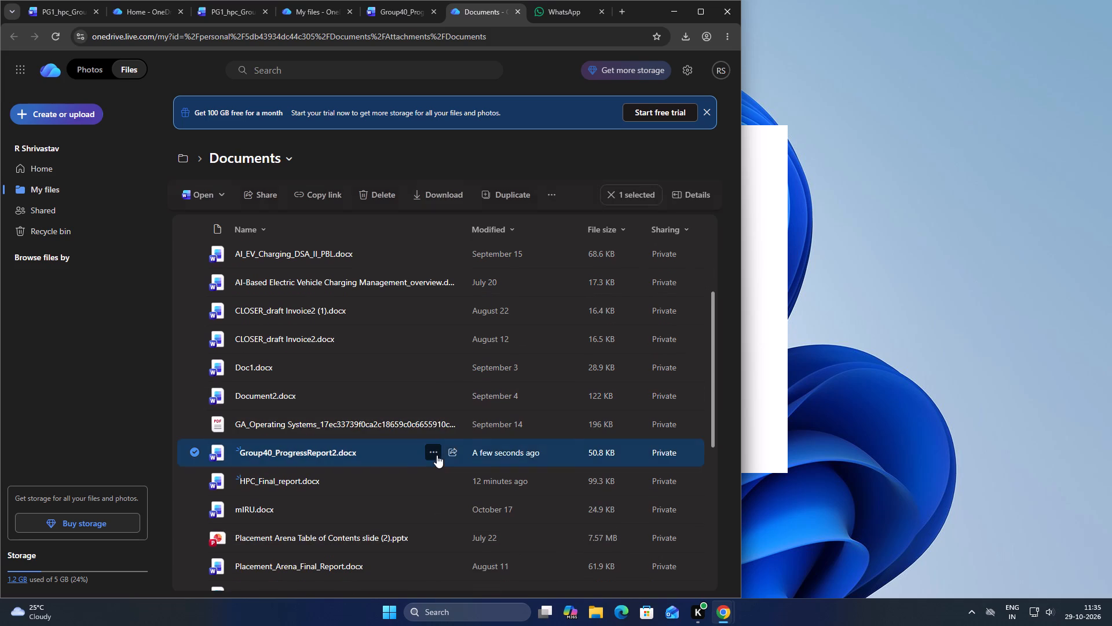
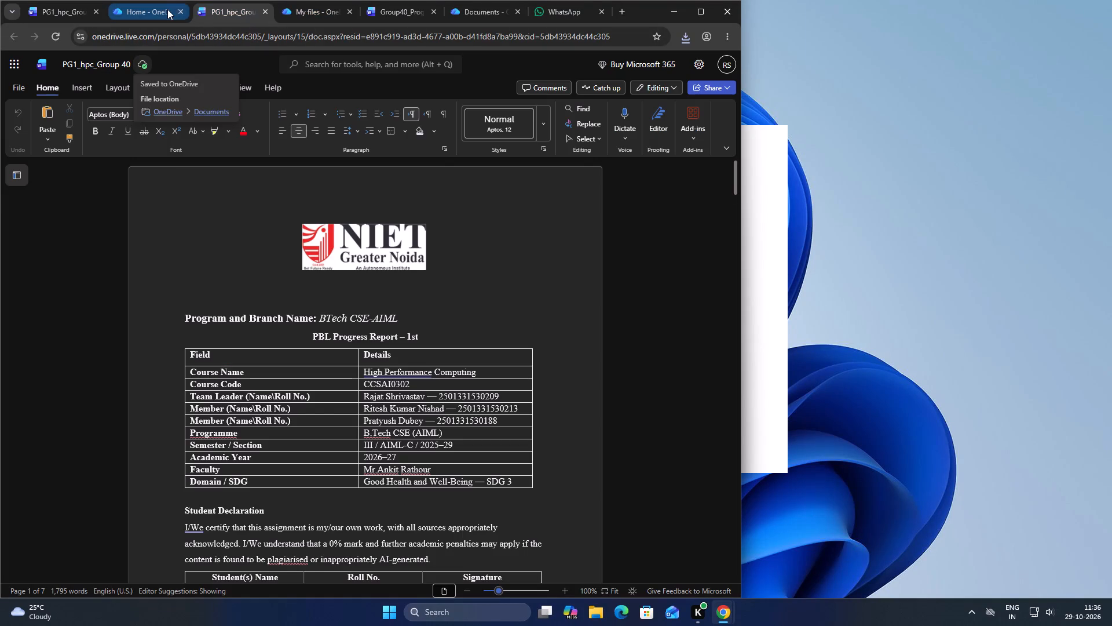
Switch from the PG1_hpc_Group 40 document to the OneDrive home page with the recent files.
click(167, 9)
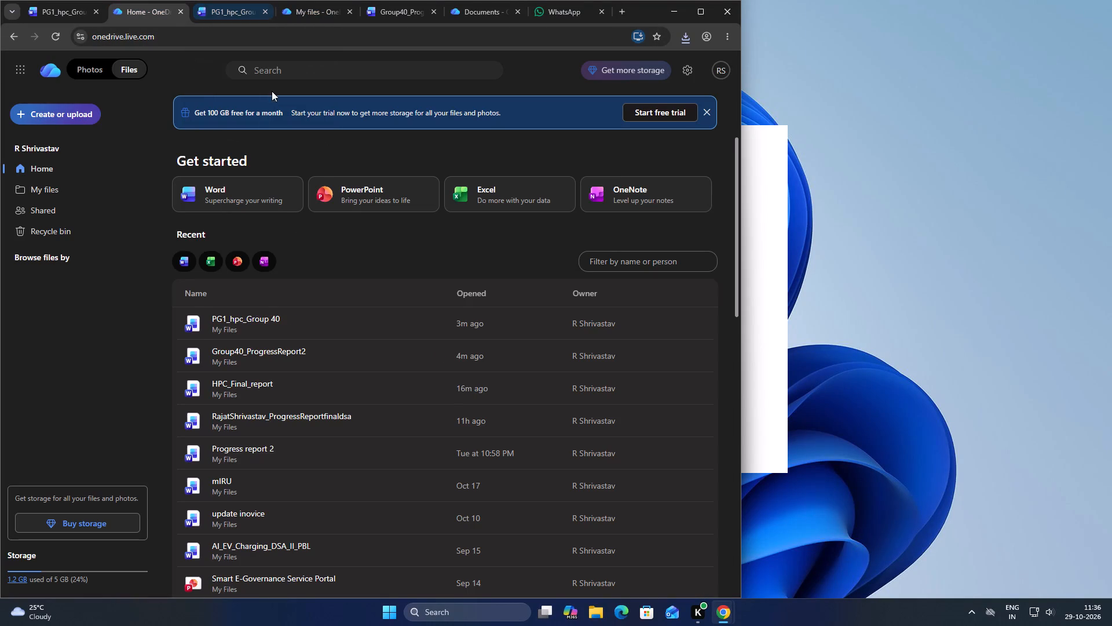
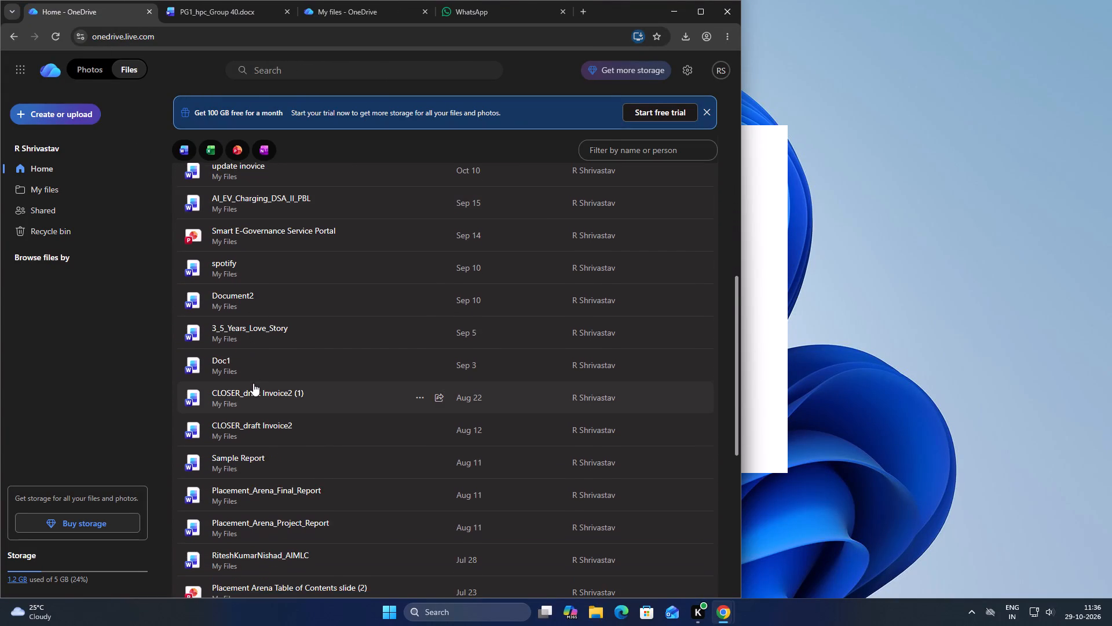
Browse the recent files on the OneDrive home page, and open the Attachments folder in My files.
scroll(253, 383, down, 3)
scroll(254, 380, up, 5)
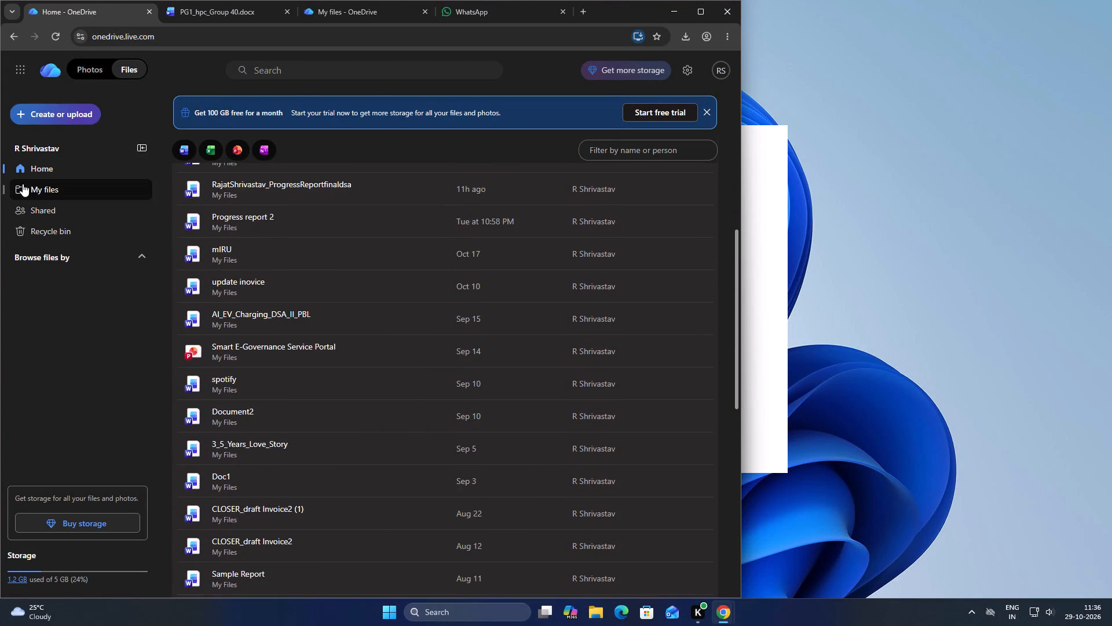
click(25, 184)
click(259, 285)
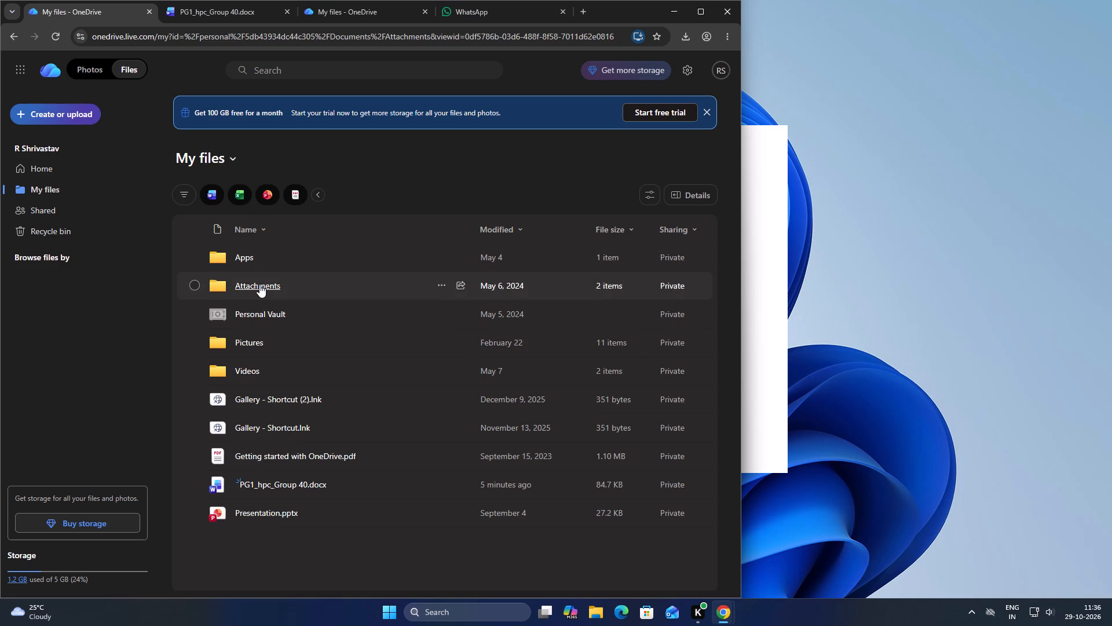